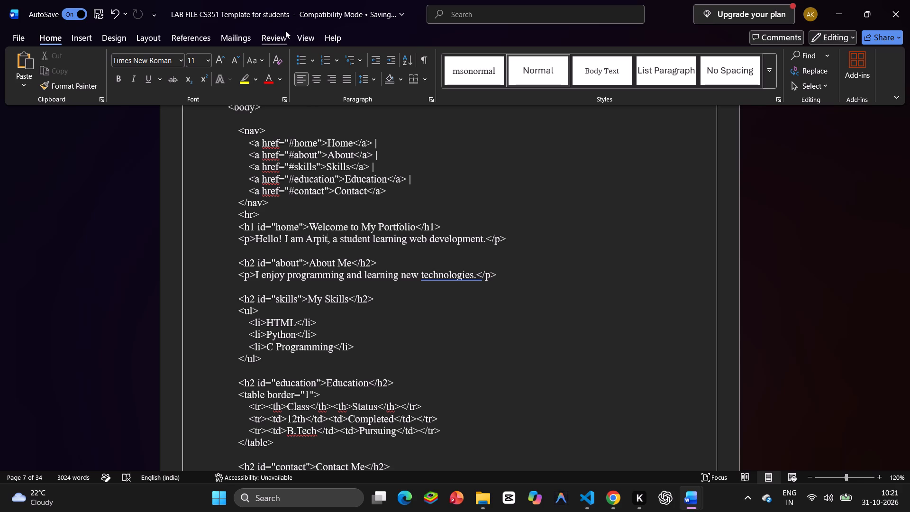
Bring up the viewing options for the lab file document.
left_click(309, 37)
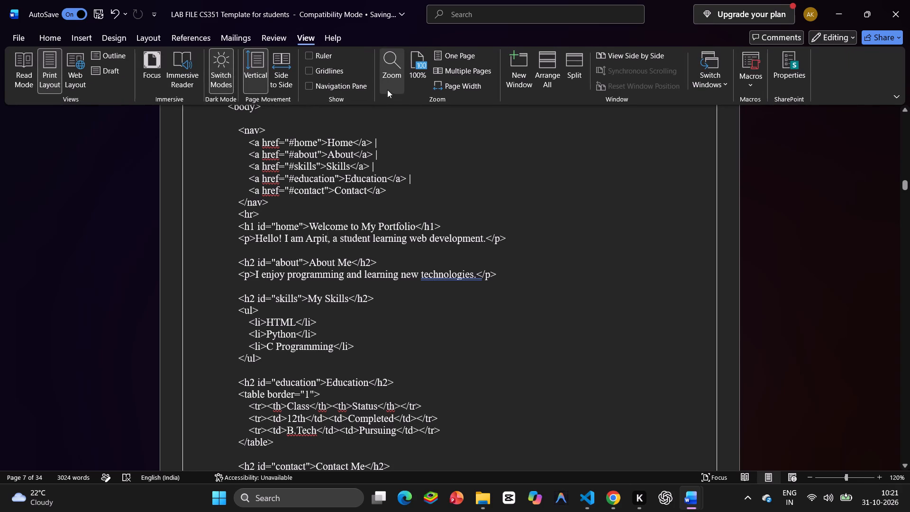
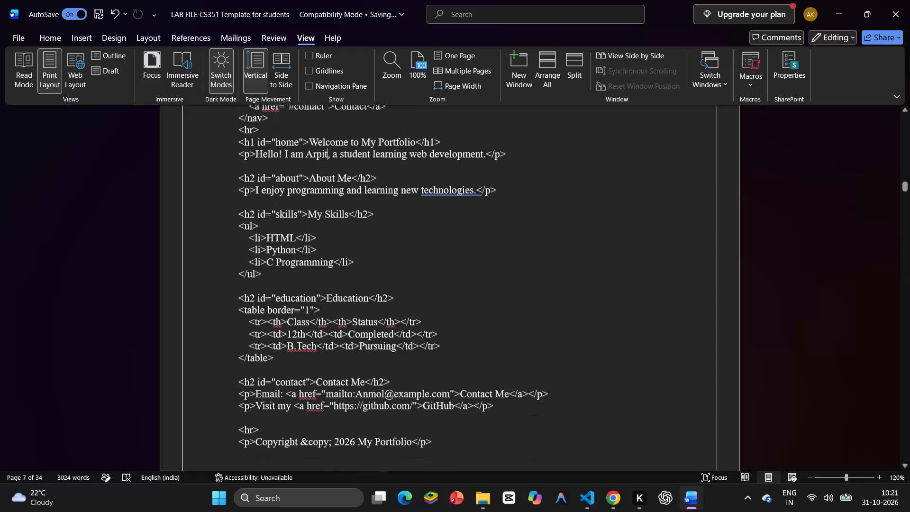
Replace the name before the @ in the Contact Me mailto link of the portfolio code with "arpit".
scroll(345, 259, "down", 1)
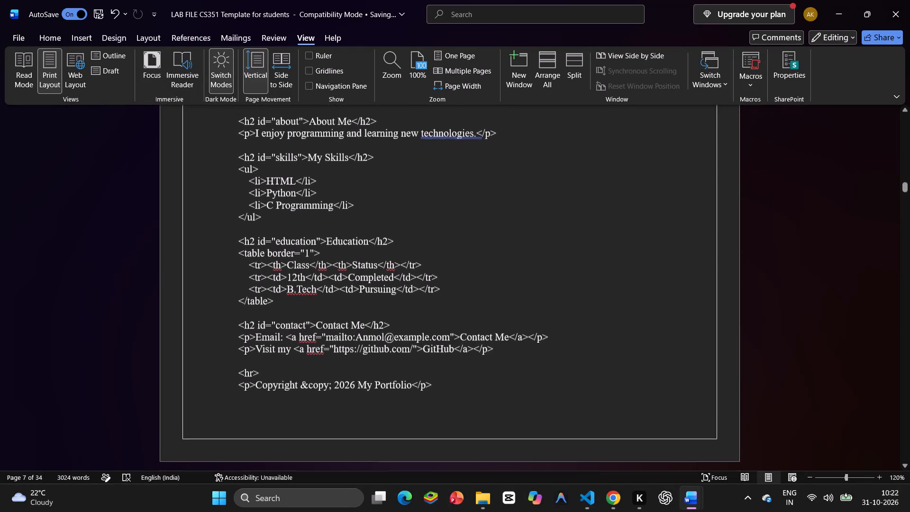
scroll(345, 259, "down", 1)
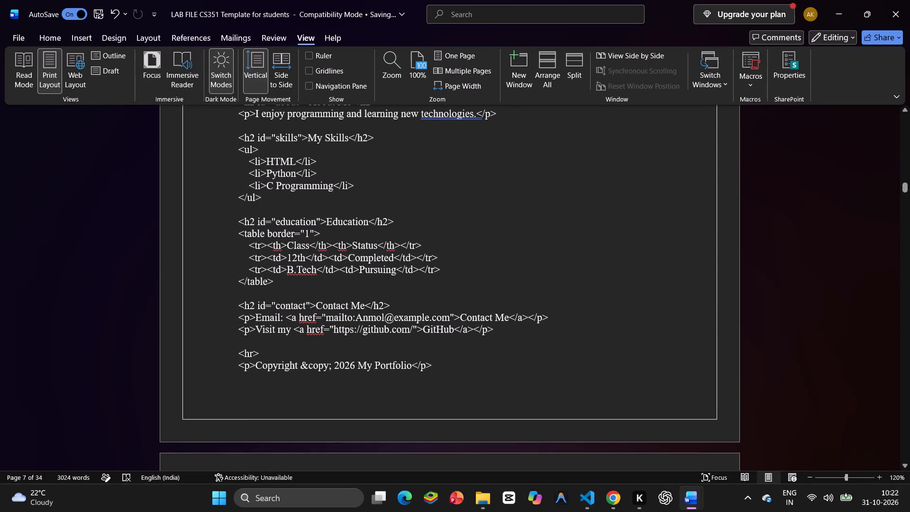
left_click_drag(355, 320, 383, 320)
type("arpit")
Check the portfolio output picture, switch to File Explorer's Gallery, and preview the October 2026 "Welcome to My Portfolio" screenshots.
scroll(383, 320, "down", 2)
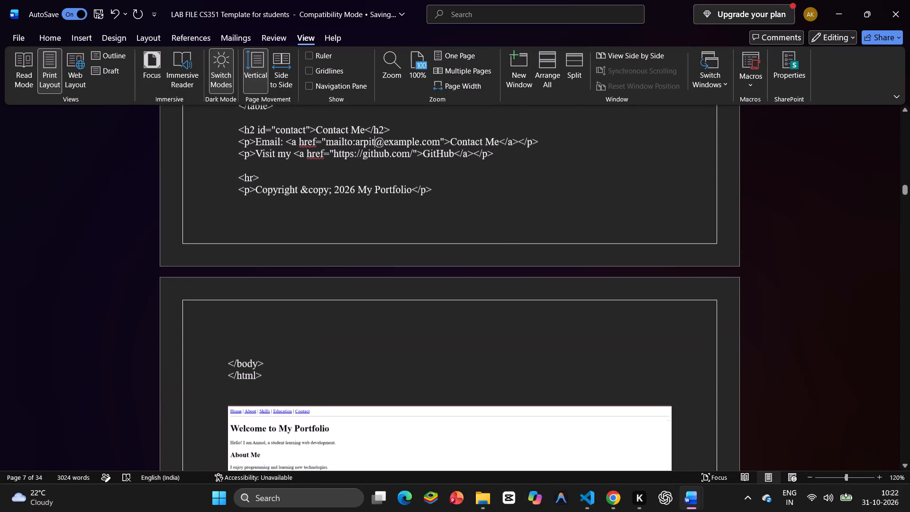
scroll(383, 320, "down", 4)
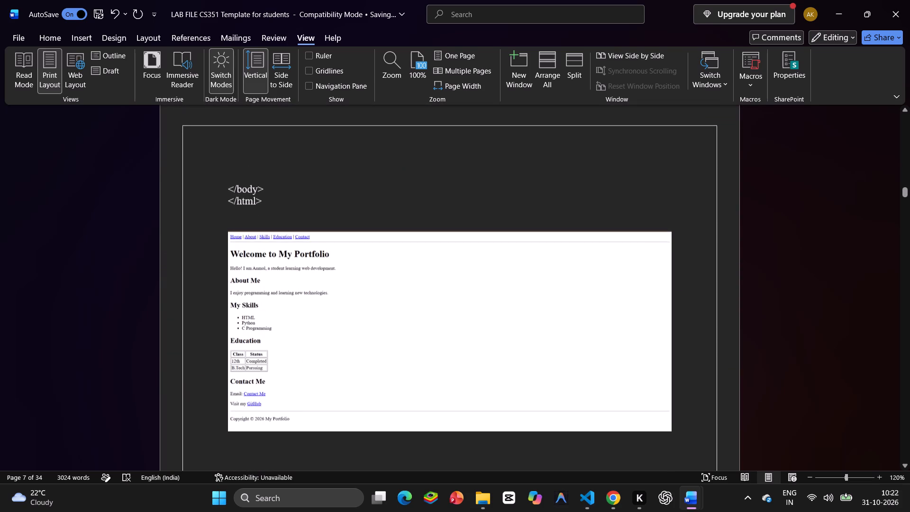
scroll(383, 320, "down", 1)
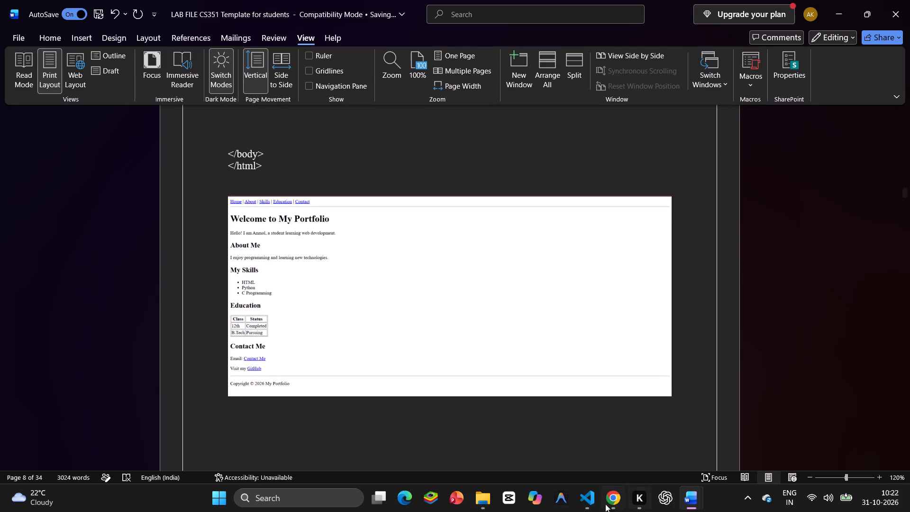
left_click(484, 490)
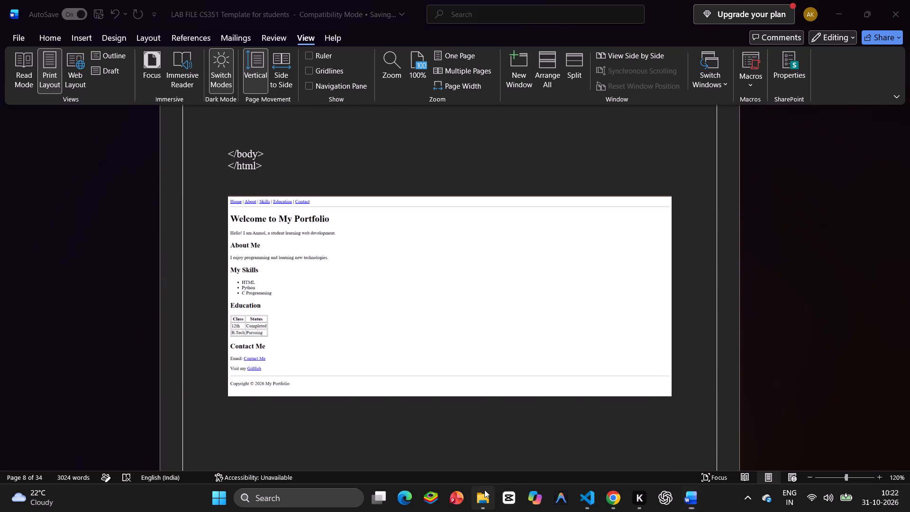
left_click(58, 116)
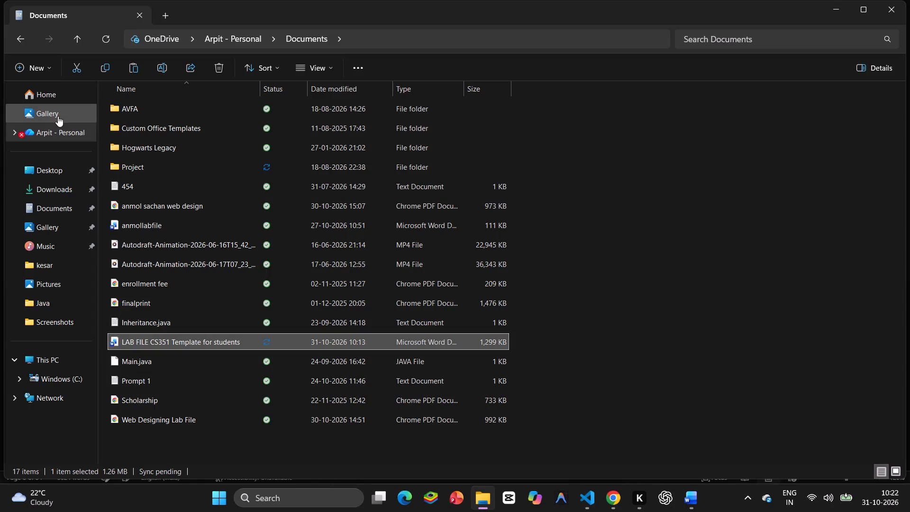
scroll(300, 263, "down", 1)
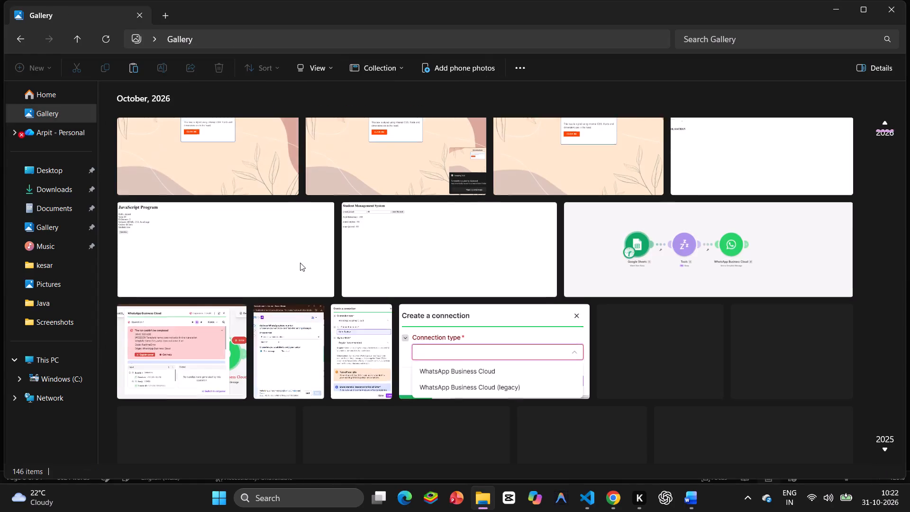
scroll(300, 263, "down", 6)
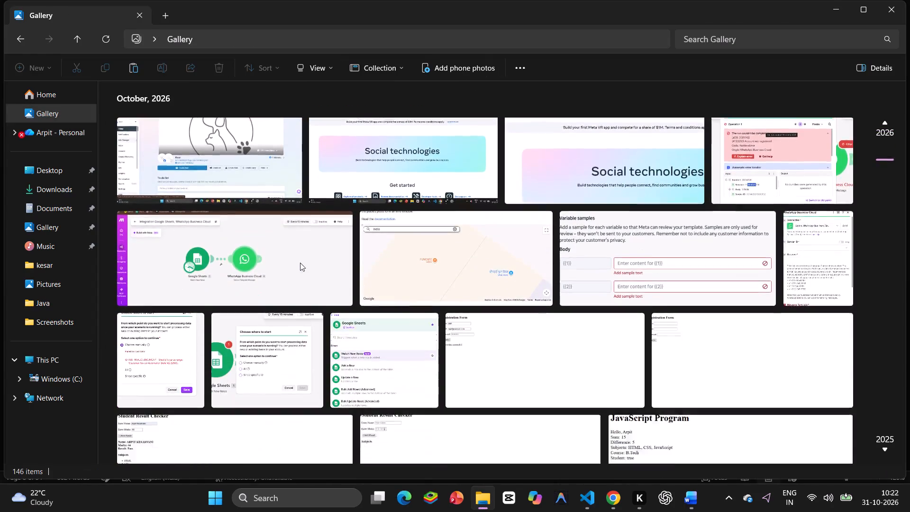
scroll(300, 263, "down", 5)
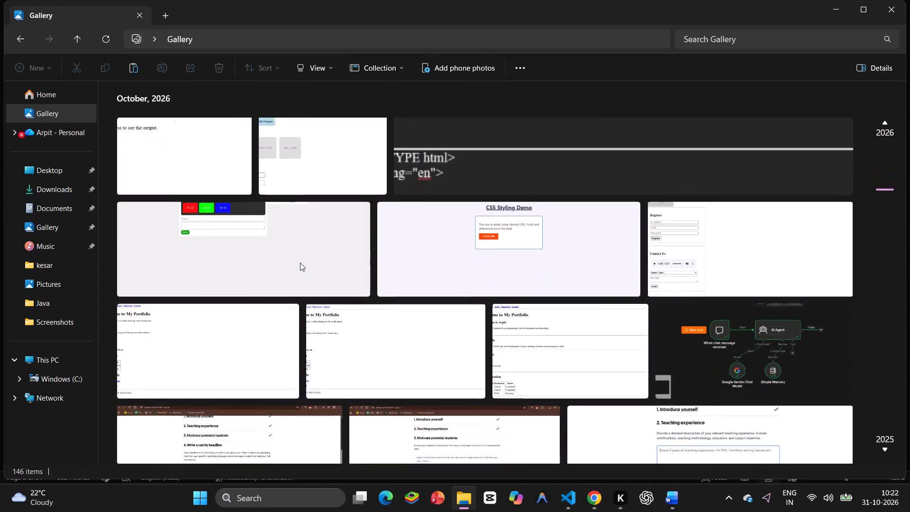
scroll(300, 263, "down", 1)
left_click(390, 318)
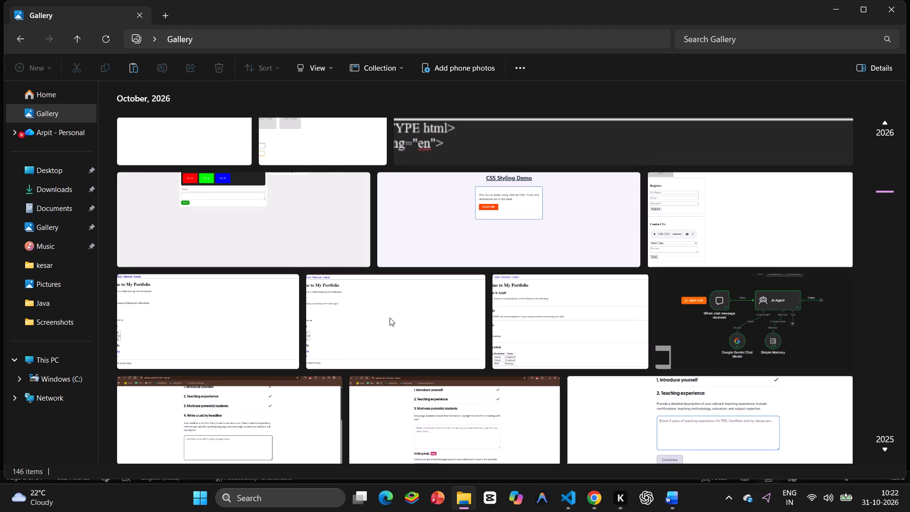
double_click(353, 303)
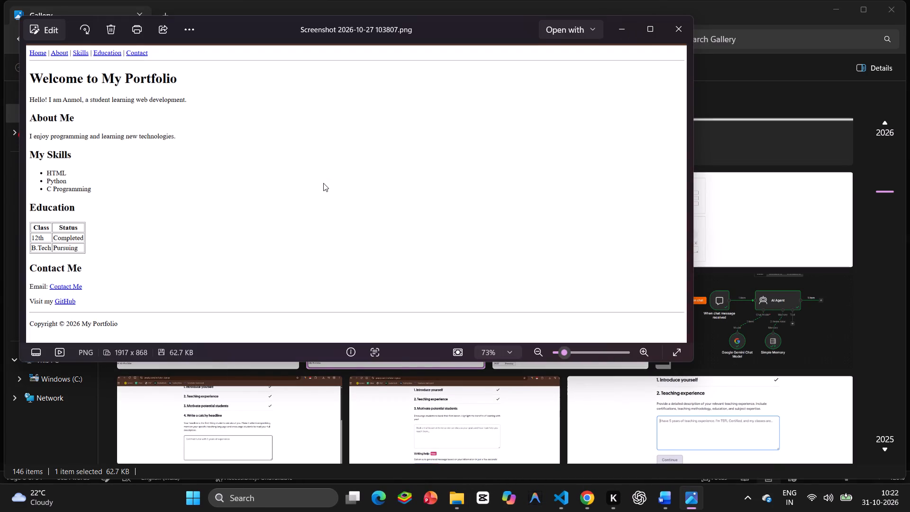
left_click(674, 37)
double_click(502, 347)
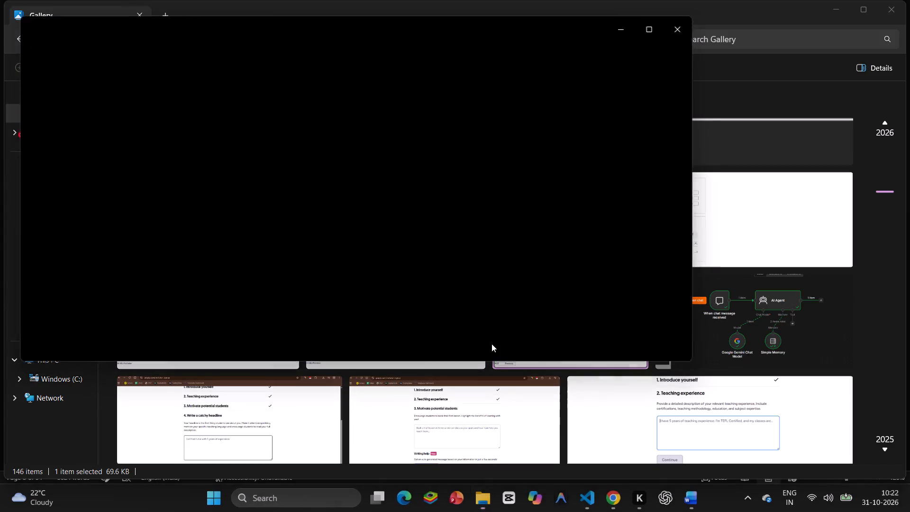
scroll(136, 258, "down", 1)
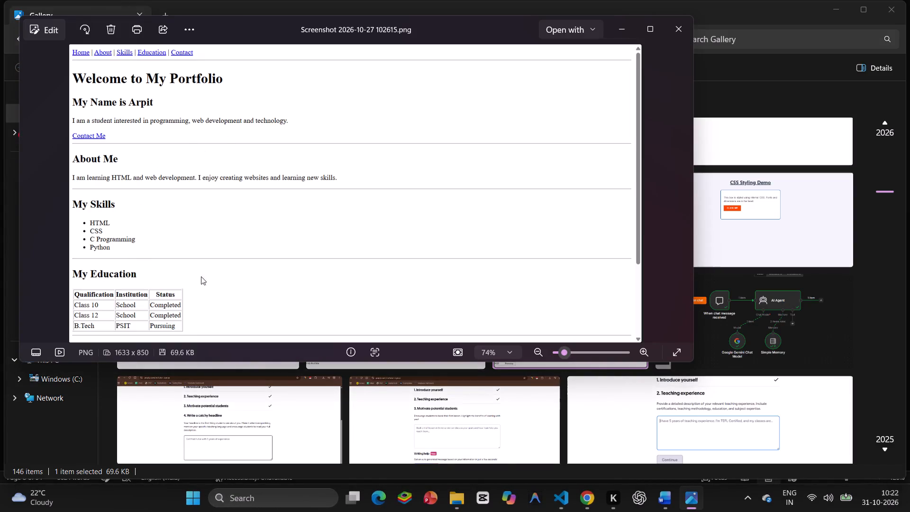
left_click(684, 34)
Look through the remaining Gallery images for another portfolio output, previewing the screenshot of the Register and Contact Us forms.
scroll(482, 256, "down", 1)
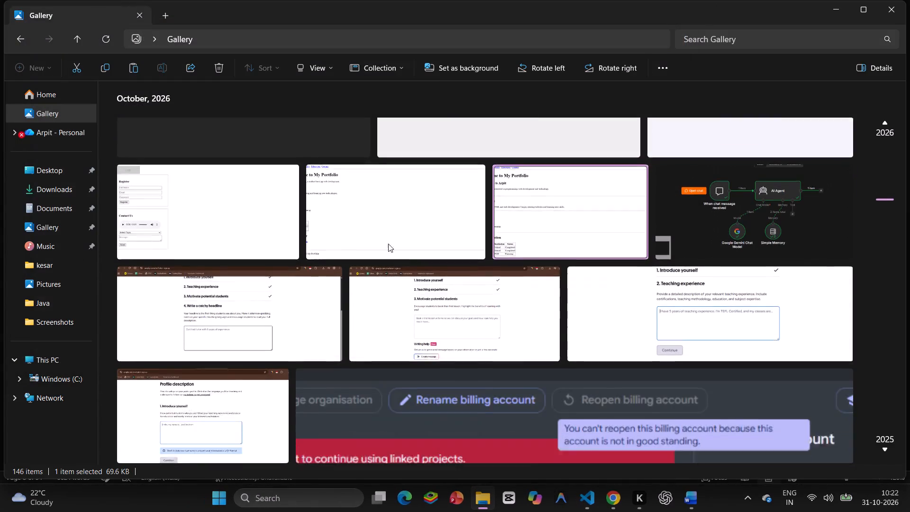
scroll(247, 203, "up", 1)
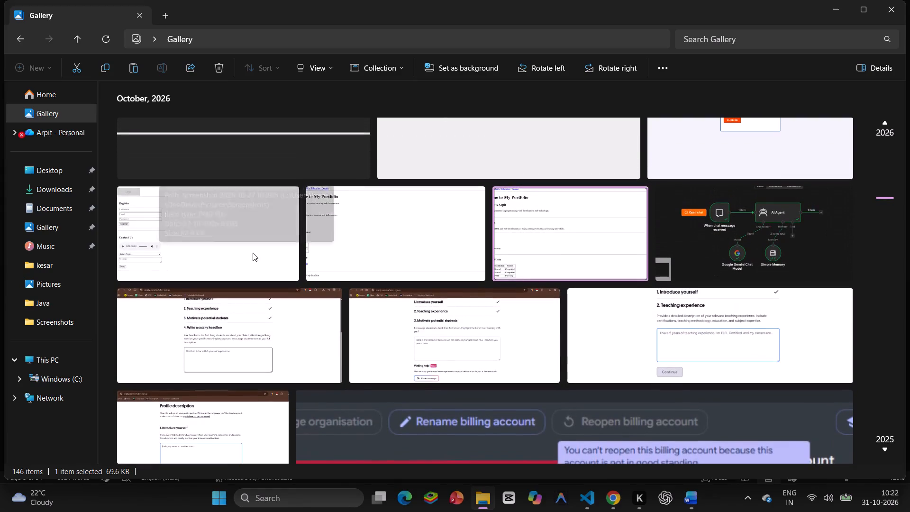
double_click(255, 253)
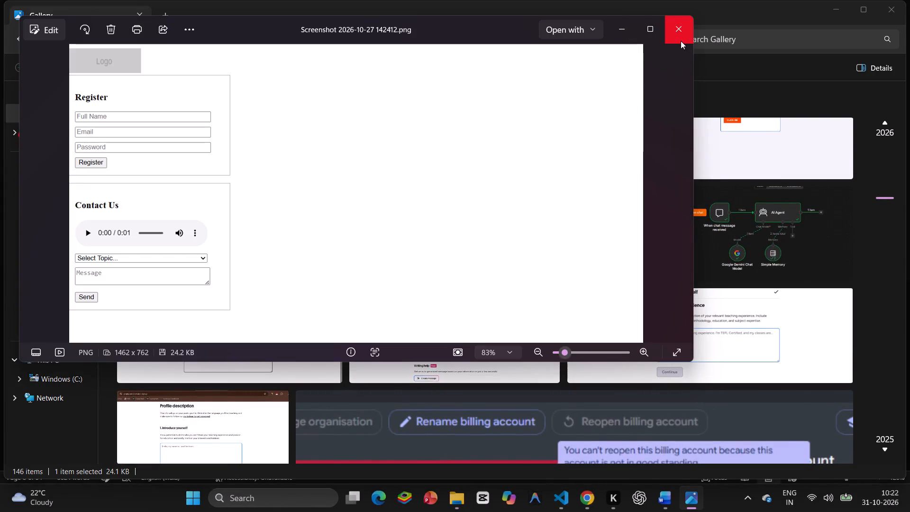
left_click(680, 40)
scroll(599, 238, "up", 1)
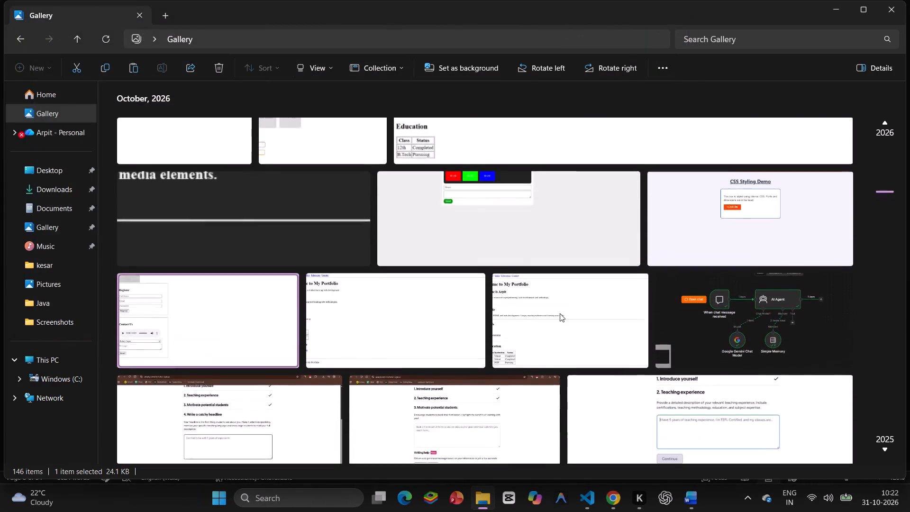
scroll(560, 313, "down", 1)
scroll(548, 376, "down", 2)
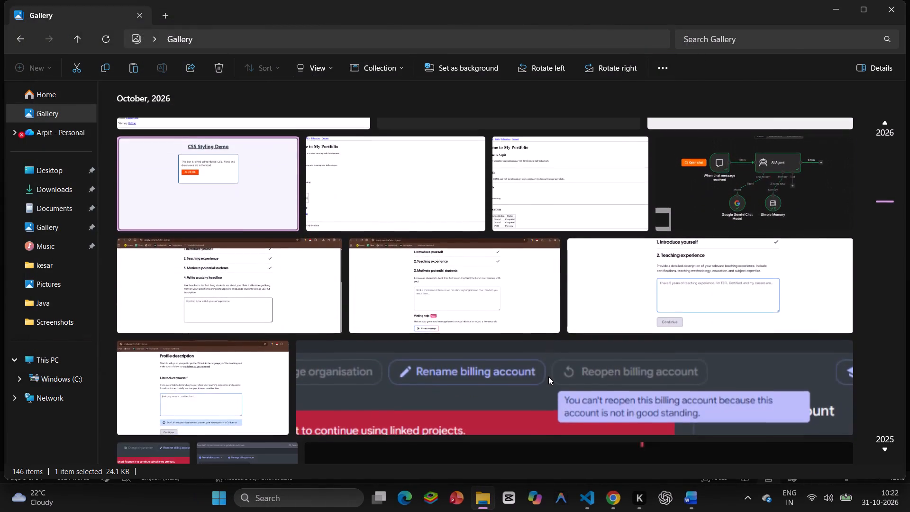
scroll(548, 376, "down", 4)
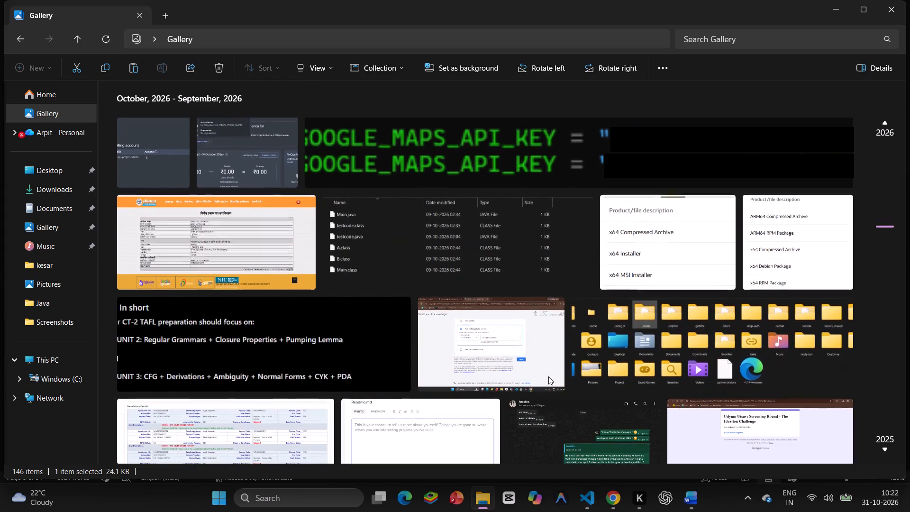
scroll(548, 376, "down", 1)
scroll(548, 376, "up", 3)
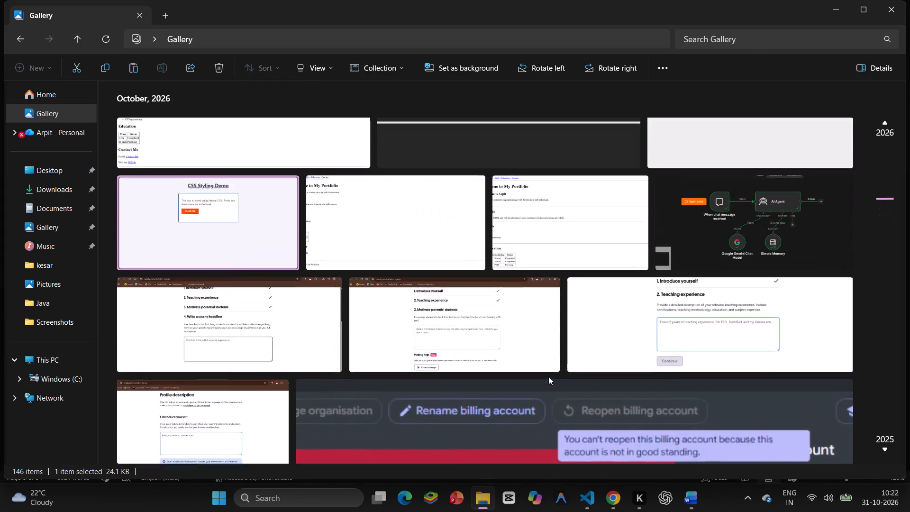
scroll(548, 376, "up", 2)
Preview the portfolio screenshot "Screenshot 2026-10-27 102615.png" again and copy that image from the Gallery.
double_click(524, 374)
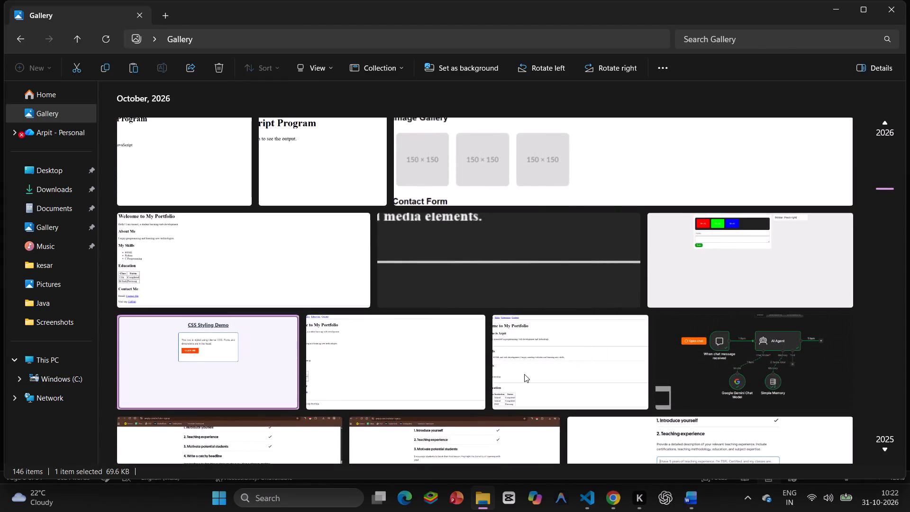
scroll(423, 274, "right", 1)
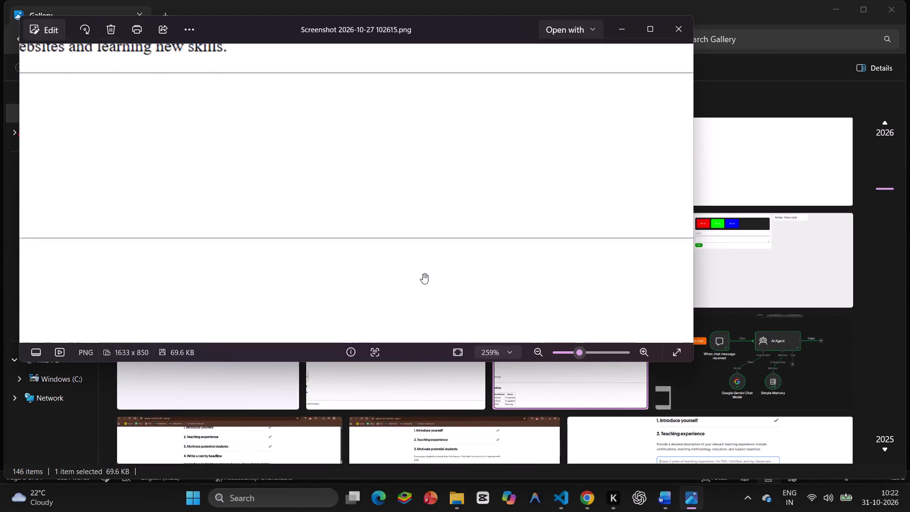
scroll(465, 179, "down", 1, "ctrl")
scroll(371, 252, "down", 3, "ctrl")
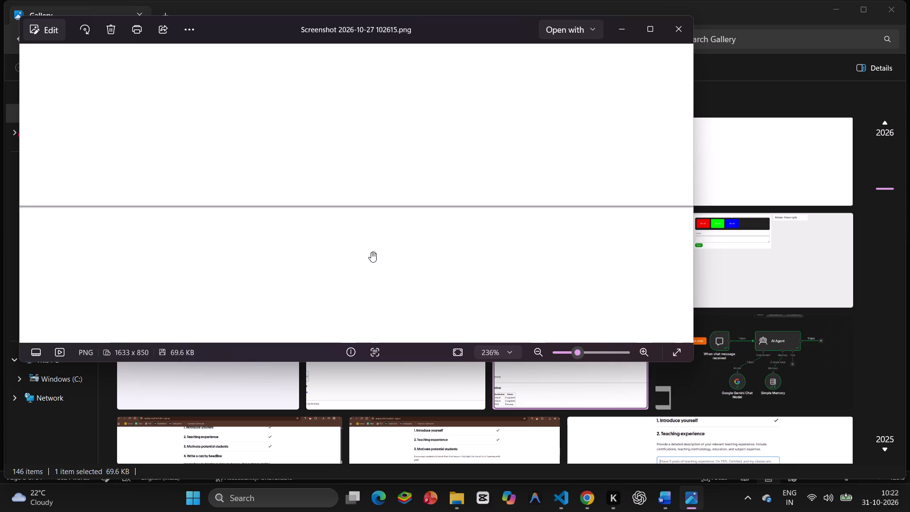
scroll(371, 252, "down", 16, "ctrl")
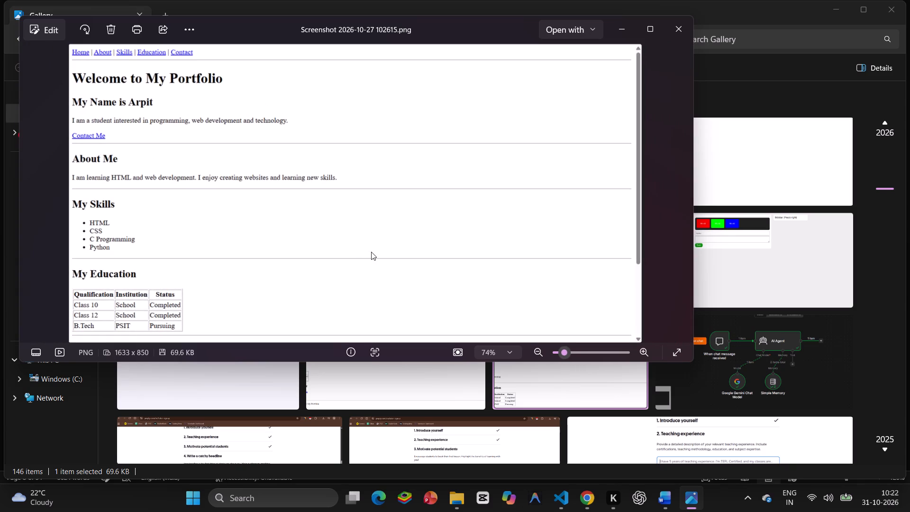
scroll(371, 252, "down", 1, "ctrl")
left_click(675, 27)
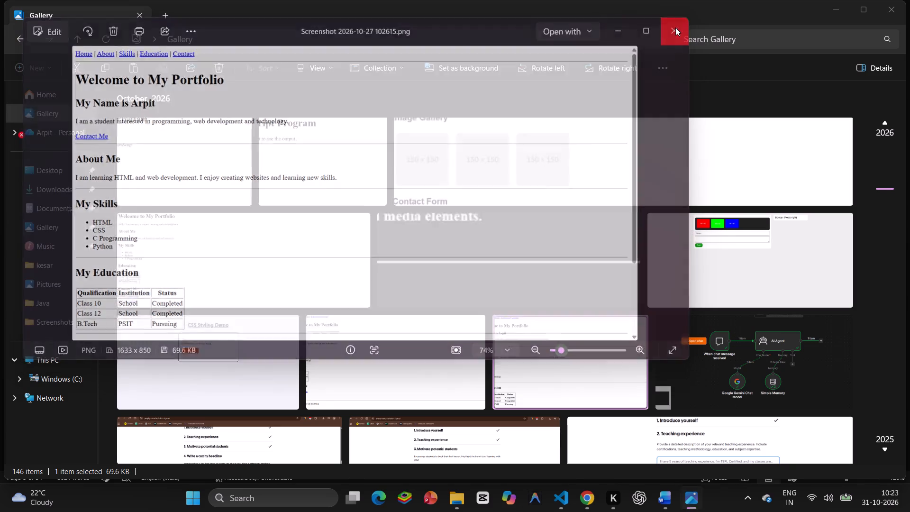
left_click(562, 330)
key("ctrl+c")
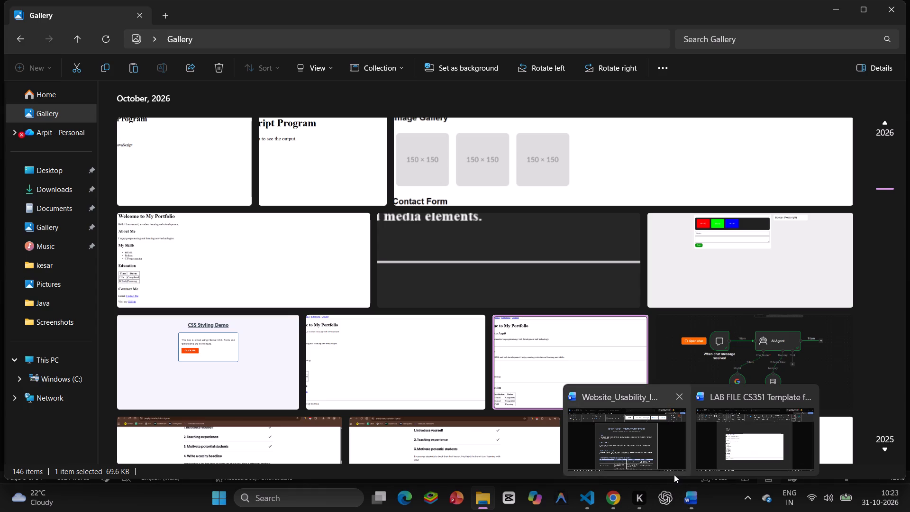
Close the Website_Usability_Improvement_Report document and switch to the CS351 lab file in Word.
left_click(674, 475)
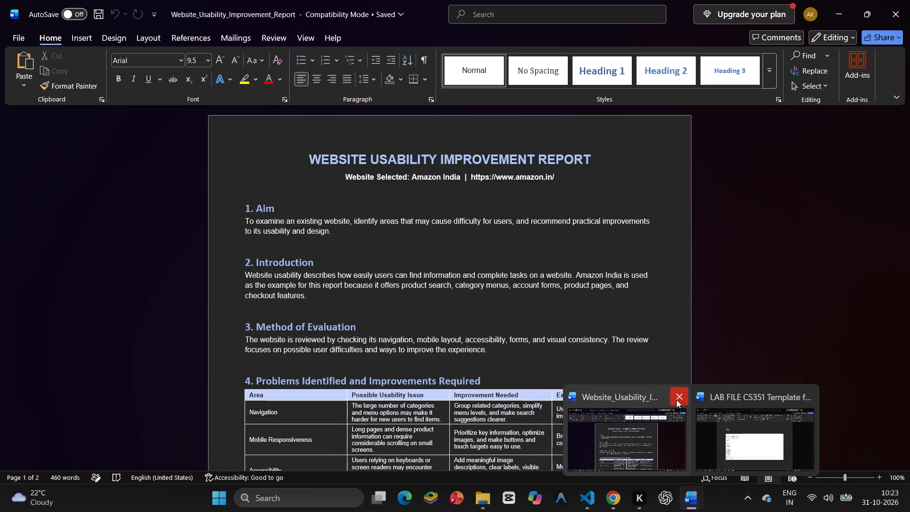
left_click(676, 400)
left_click(679, 433)
Replace the portfolio output picture below the closing html tag with the copied "My Name is Arpit" screenshot.
scroll(396, 269, "right", 1)
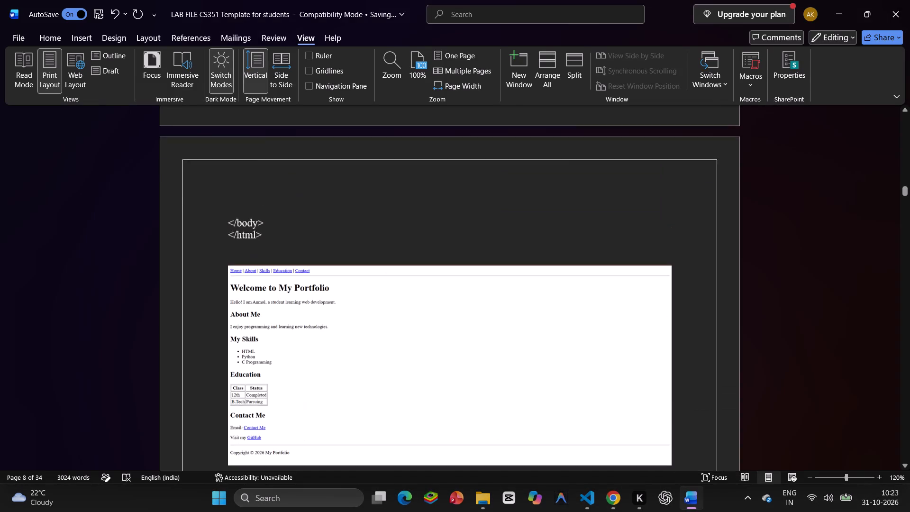
scroll(396, 269, "right", 1)
left_click(337, 362)
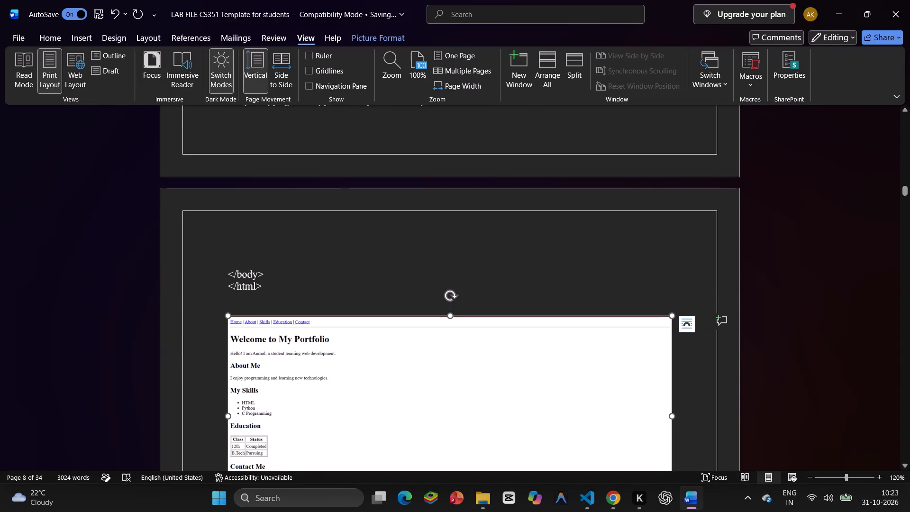
key("BackSpace")
key("ctrl+v")
Look through the pages after the new portfolio picture, checking the Experiment 2 code and its Register and Contact Us output.
scroll(371, 370, "down", 1)
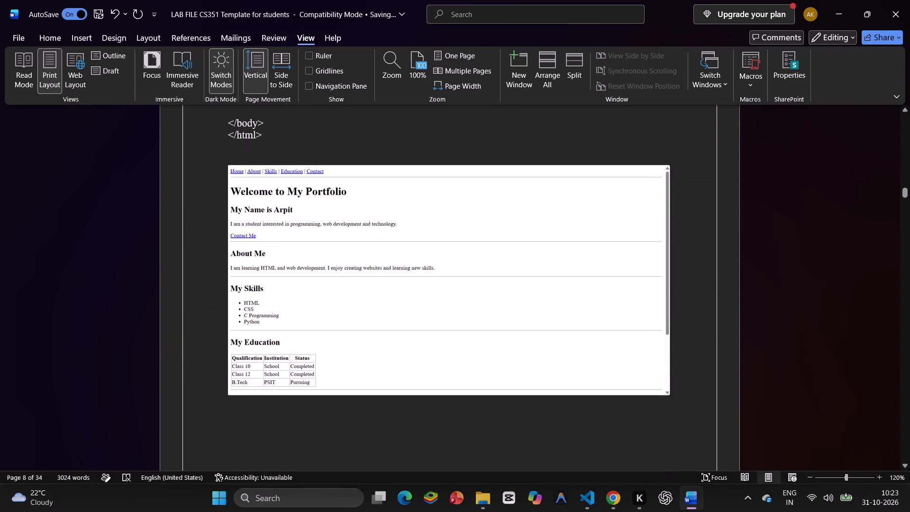
scroll(371, 370, "down", 1)
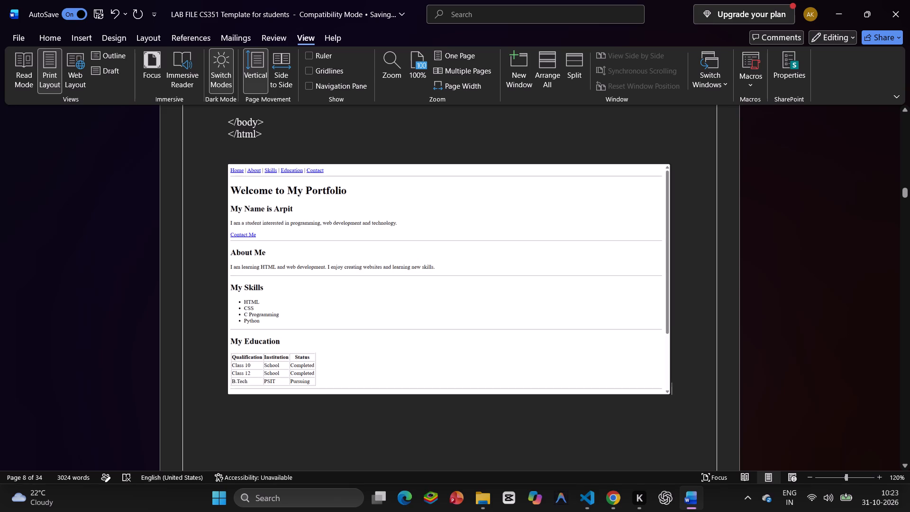
scroll(321, 417, "down", 8)
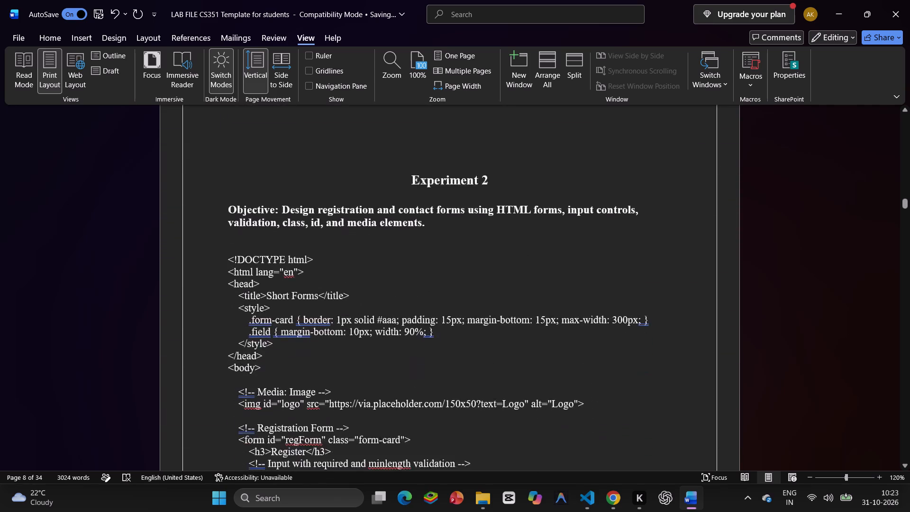
scroll(321, 417, "down", 1)
scroll(321, 417, "right", 1)
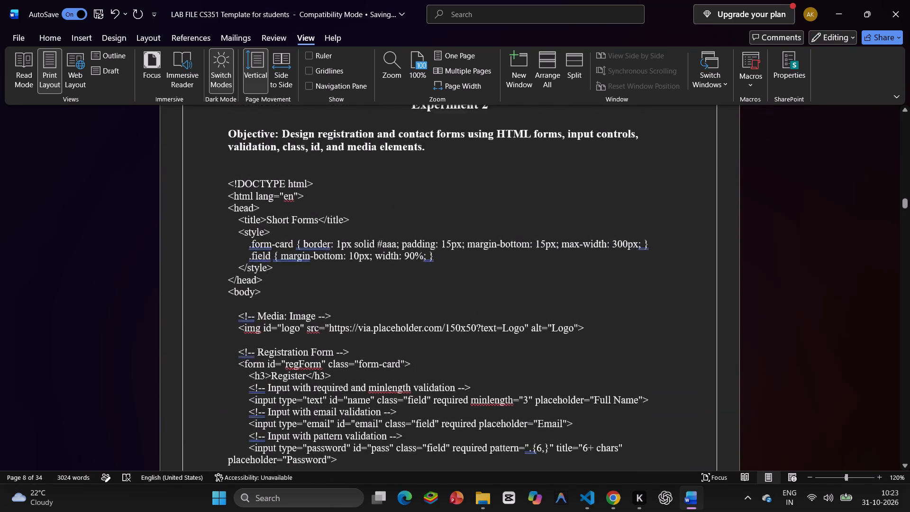
scroll(321, 417, "right", 1)
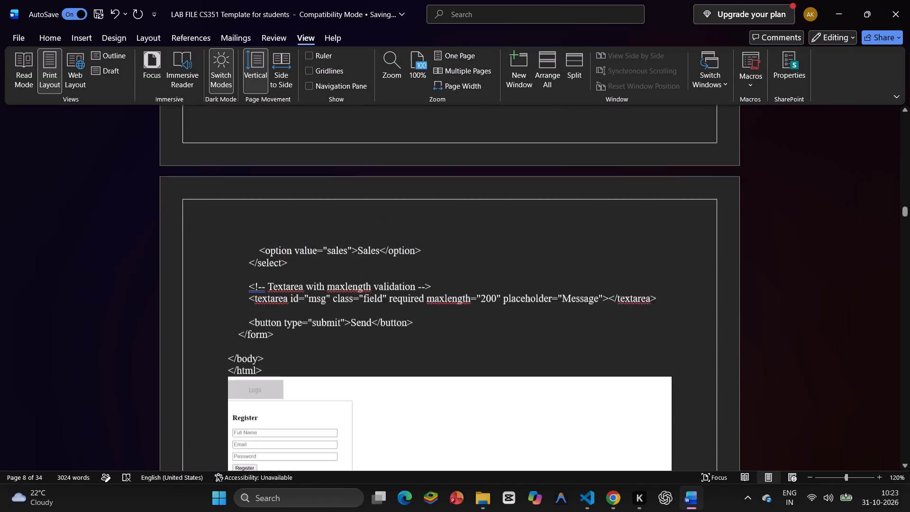
scroll(321, 417, "right", 2)
scroll(652, 308, "up", 1)
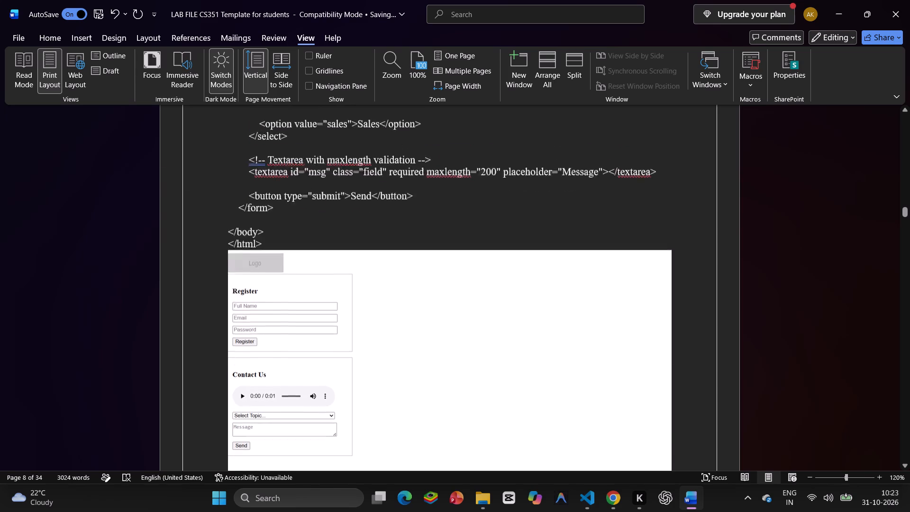
scroll(652, 308, "up", 1)
scroll(705, 113, "up", 1)
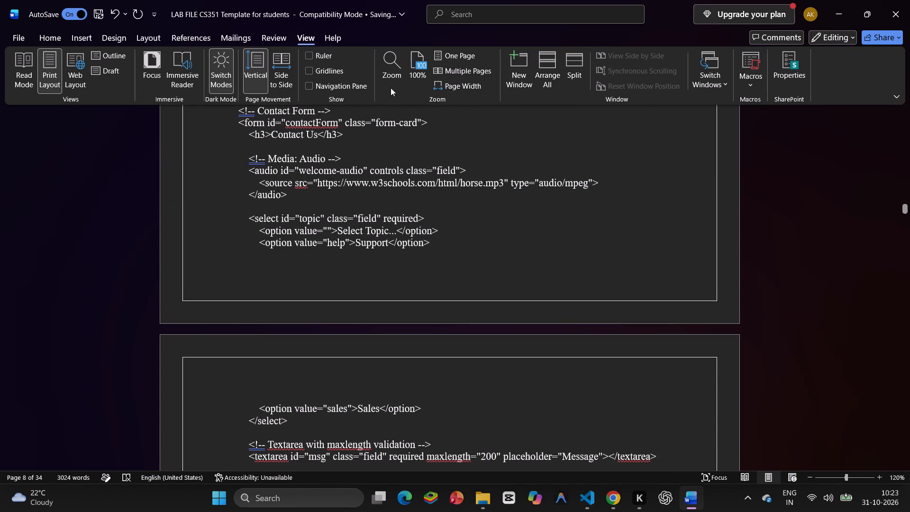
Replace all occurrences of "anmol" with "Arpit" throughout the lab file and close Find and Replace.
left_click(49, 38)
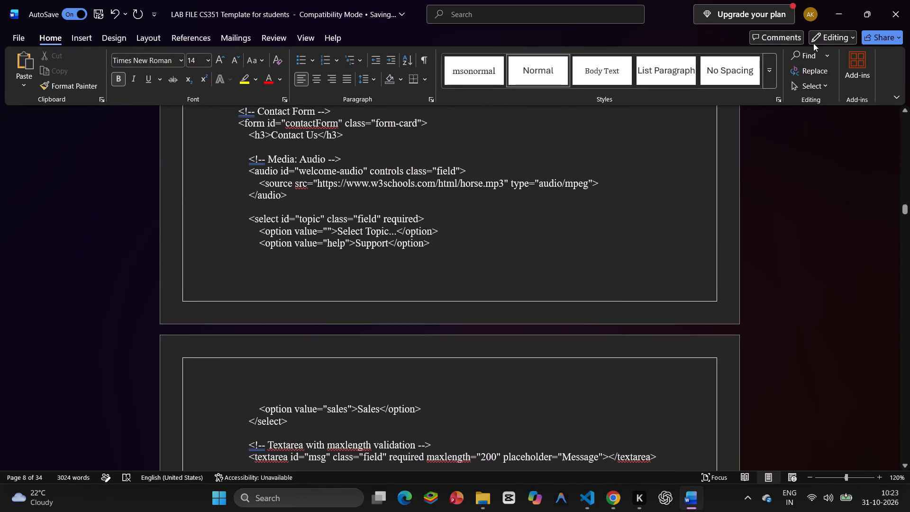
left_click(804, 77)
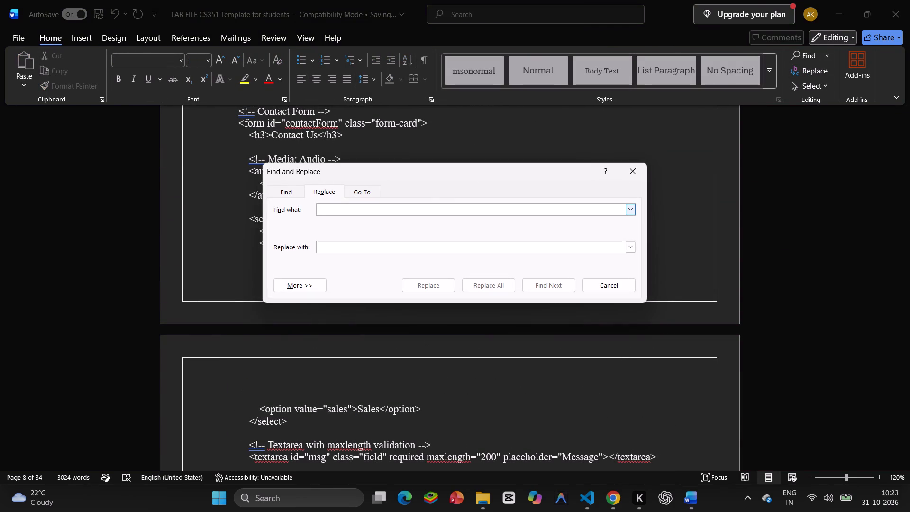
key("shift+a")
key("BackSpace")
type("anmol")
left_click(432, 246)
key("a")
key("r")
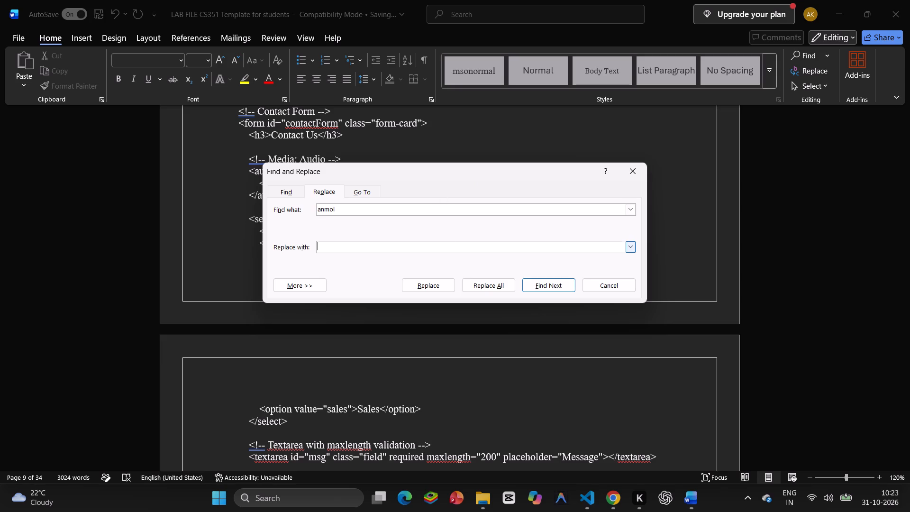
key("BackSpace")
key("BackSpace")
type("ARpit")
key("BackSpace")
key("BackSpace")
key("BackSpace")
key("BackSpace")
type("rpit")
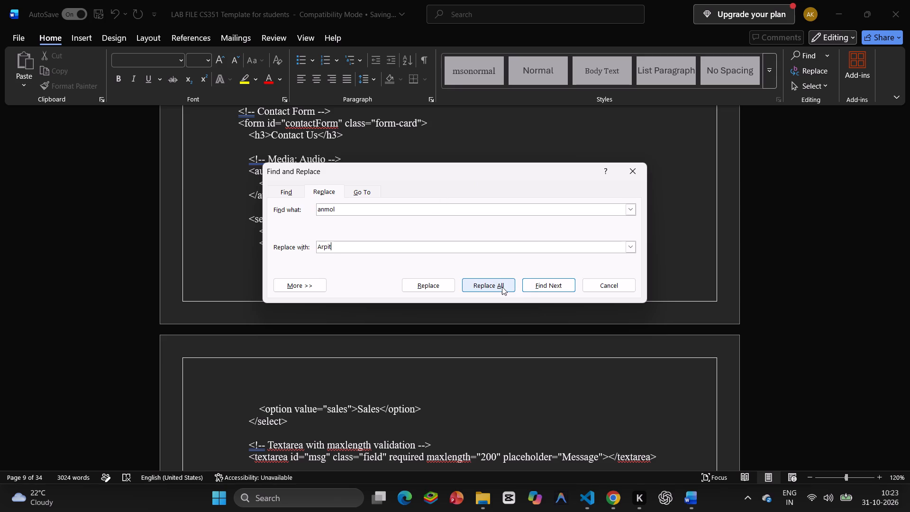
left_click(500, 286)
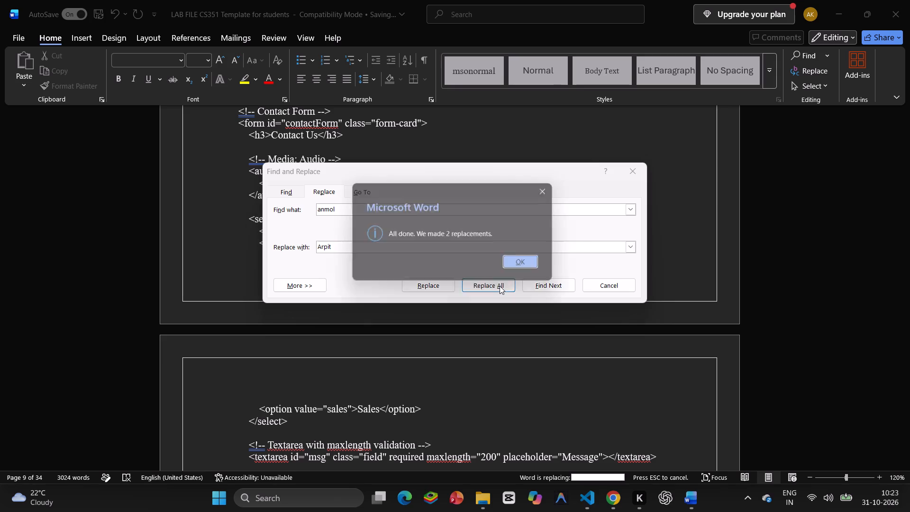
left_click(537, 266)
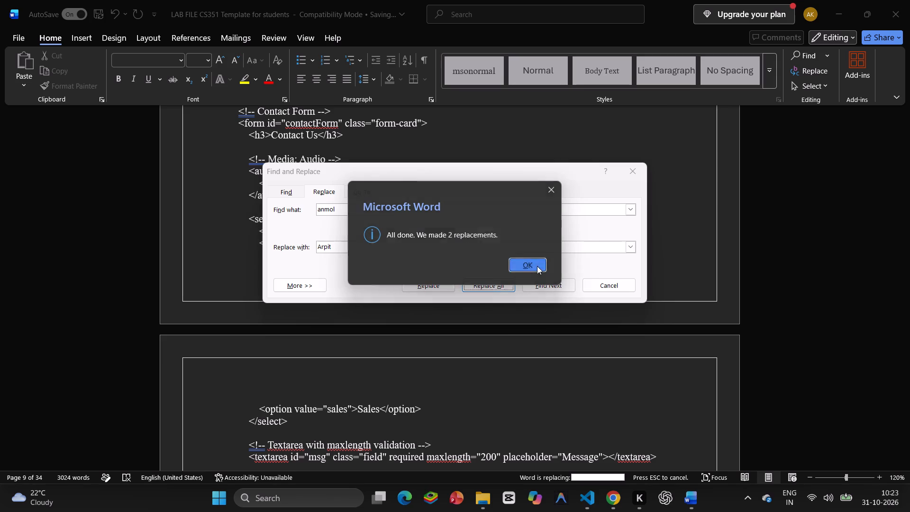
left_click(634, 170)
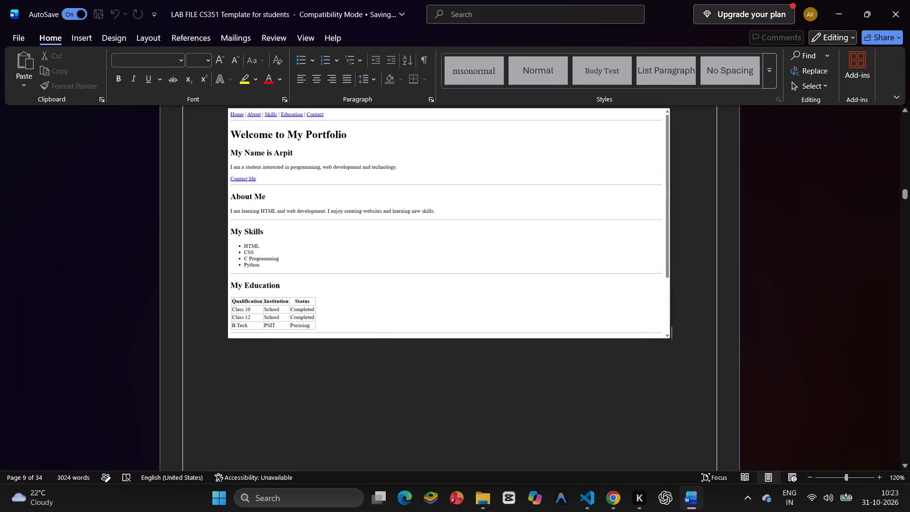
Review the replaced name in the Experiment 1 code, and examine the code and output pictures of Experiments 2 and 3.
scroll(403, 256, "up", 6)
scroll(403, 256, "down", 1)
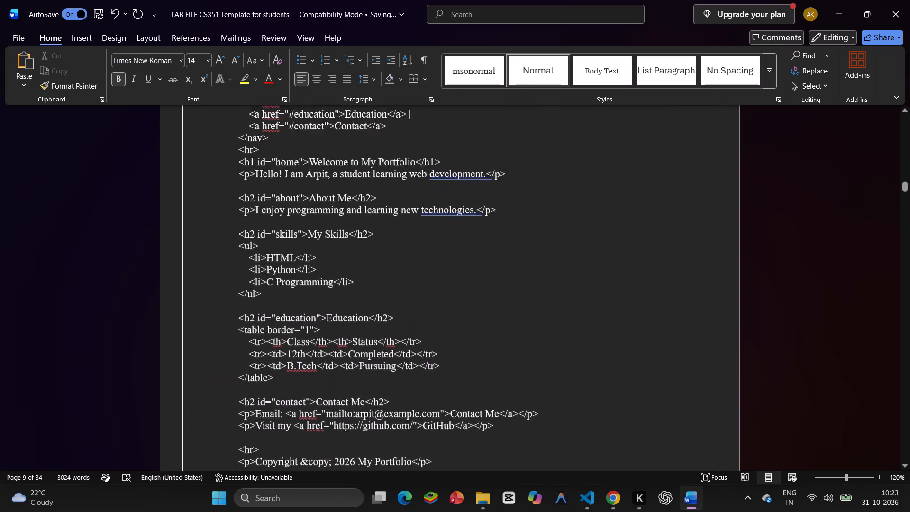
scroll(403, 256, "down", 1)
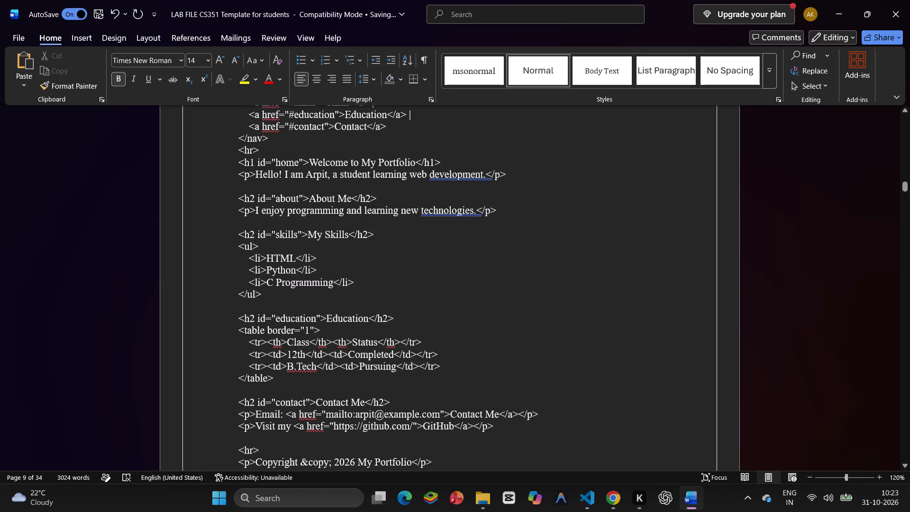
scroll(403, 256, "down", 1)
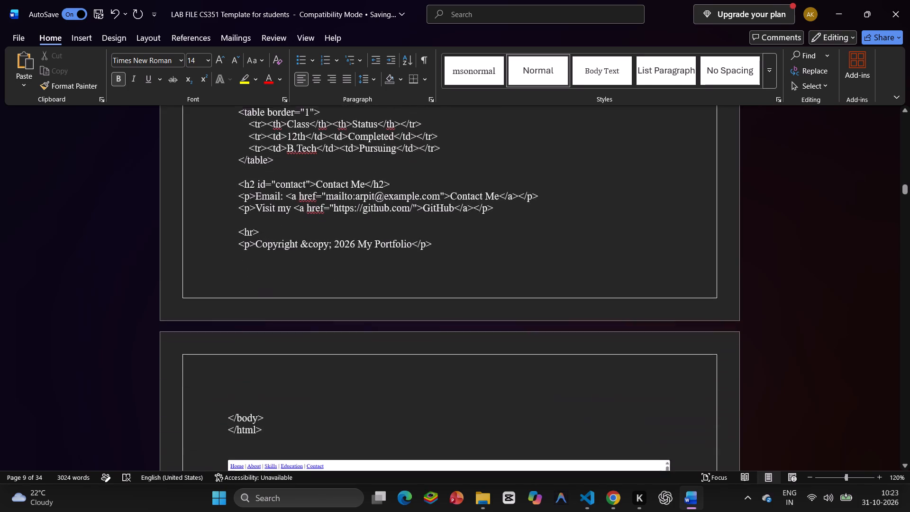
scroll(403, 256, "down", 3)
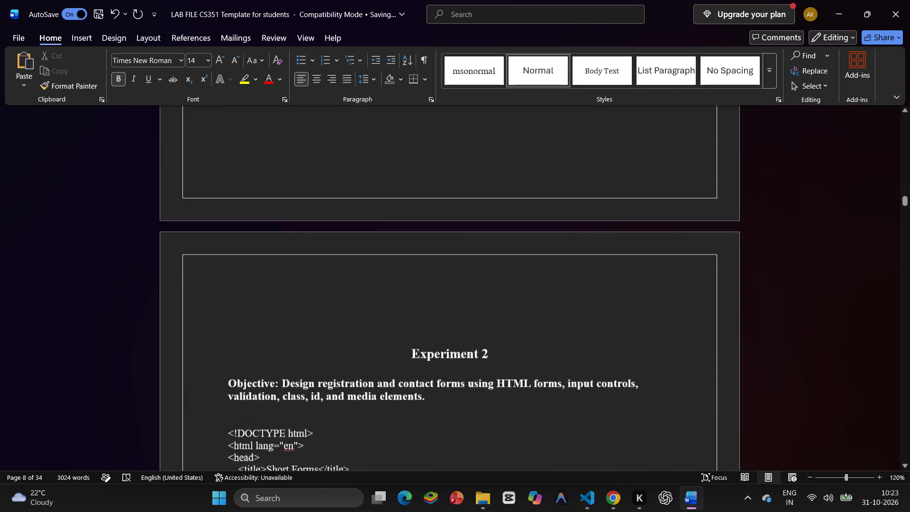
scroll(403, 256, "down", 3)
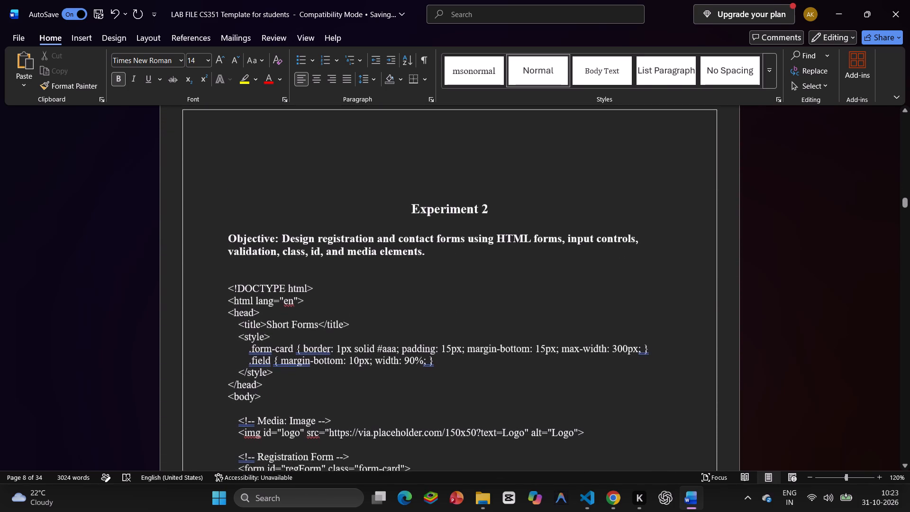
scroll(403, 256, "down", 3)
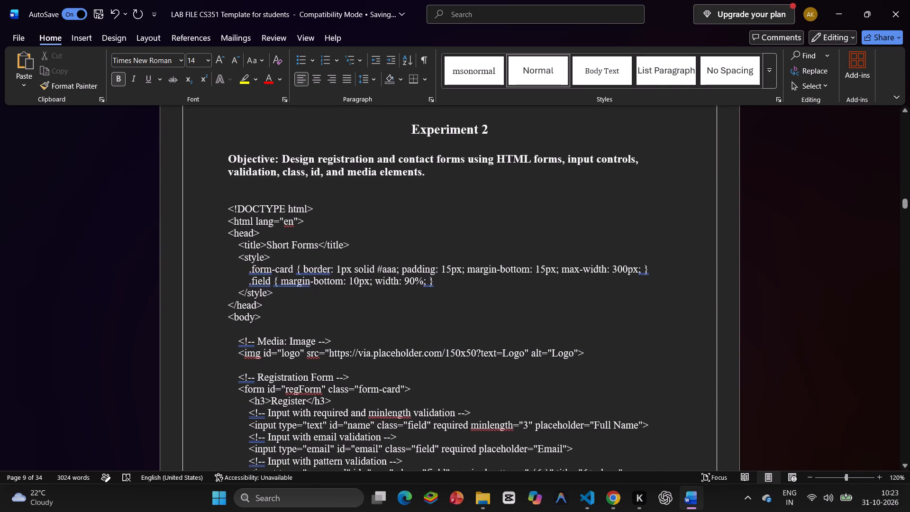
scroll(403, 256, "down", 1)
scroll(515, 331, "down", 2)
scroll(515, 331, "up", 1)
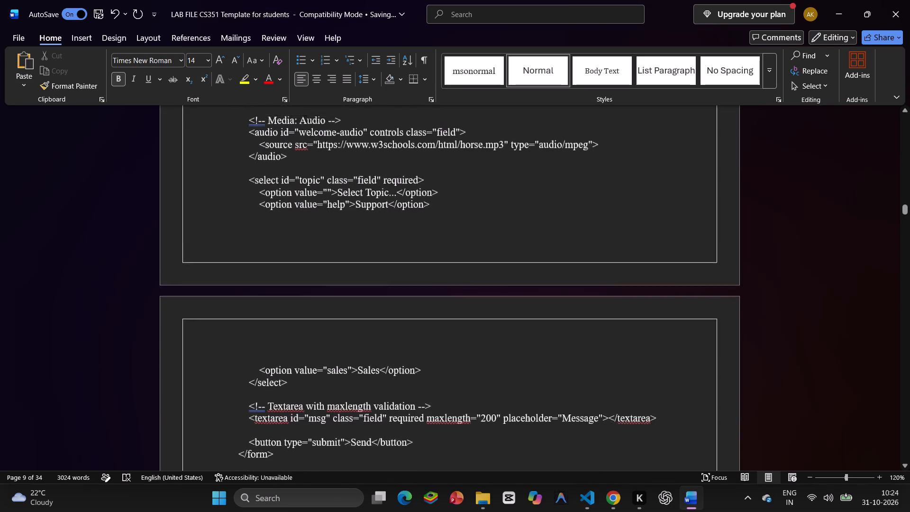
scroll(515, 331, "up", 1)
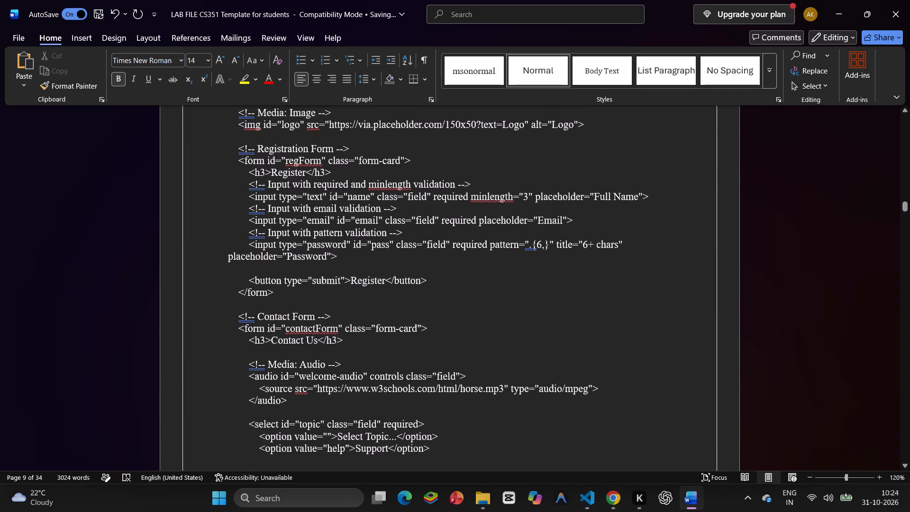
scroll(711, 277, "down", 2)
scroll(588, 361, "down", 1)
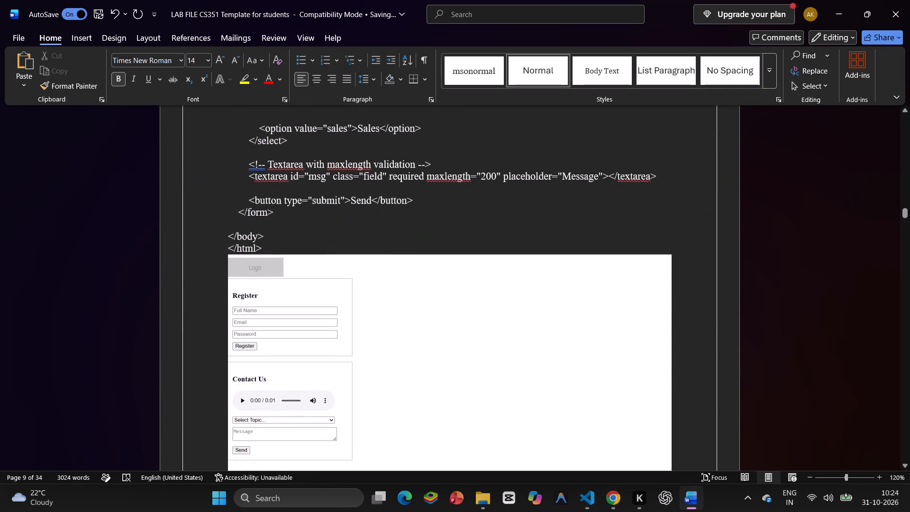
scroll(588, 361, "down", 1)
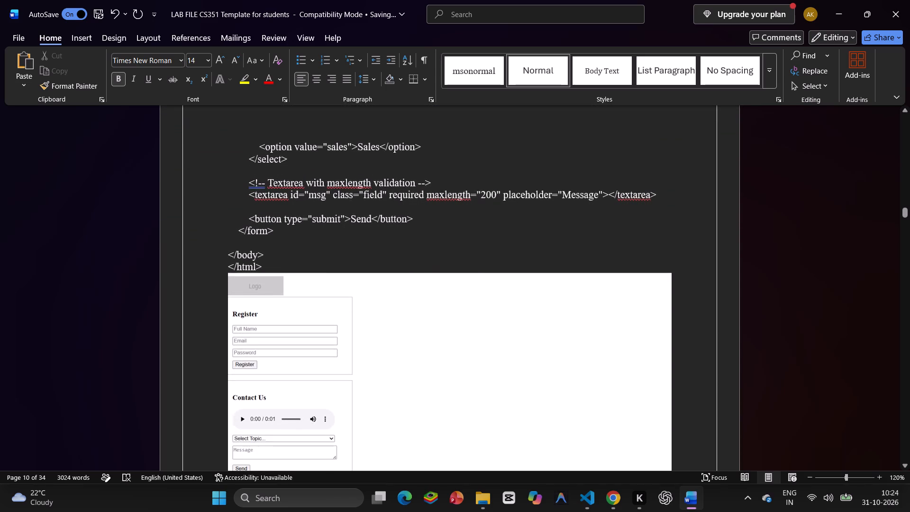
scroll(588, 361, "down", 7)
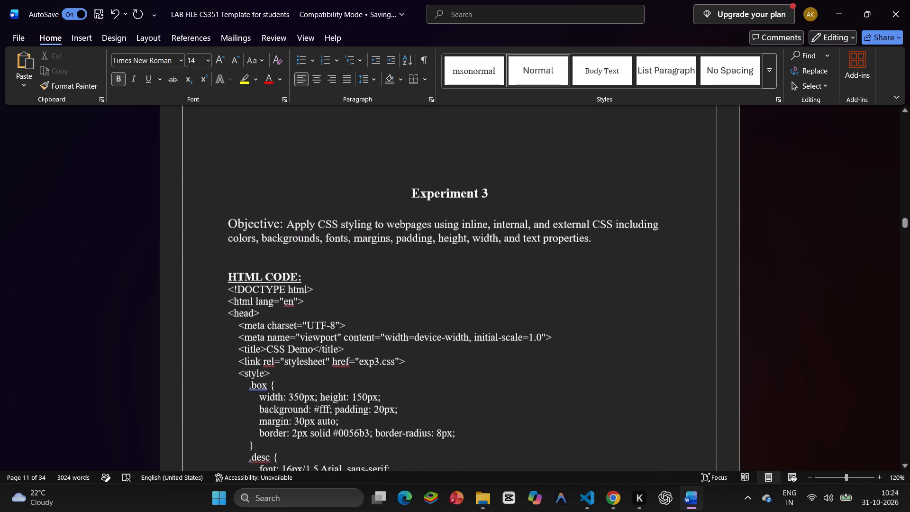
scroll(588, 361, "down", 6)
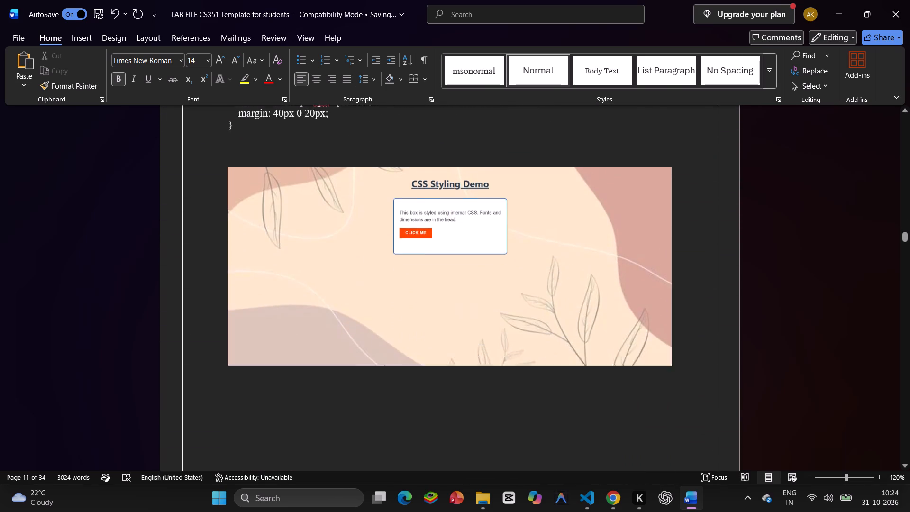
scroll(588, 361, "down", 4)
Delete the extra blank lines above the Experiment 4 heading so it sits near the top of its page.
scroll(588, 361, "up", 2)
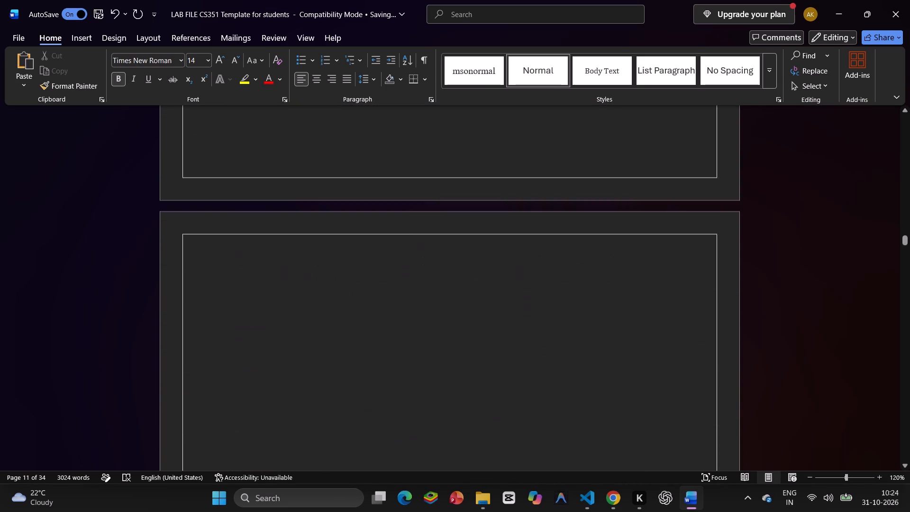
scroll(487, 456, "down", 1)
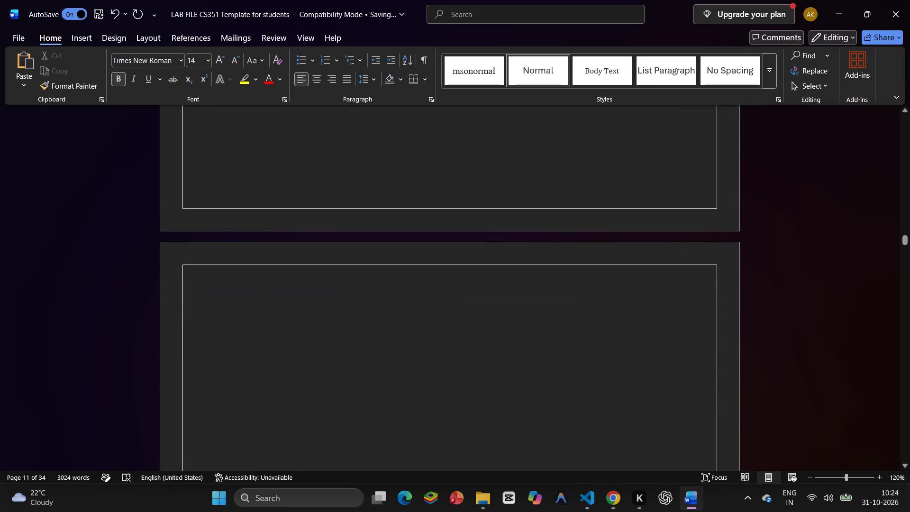
scroll(495, 378, "down", 1)
left_click(479, 400)
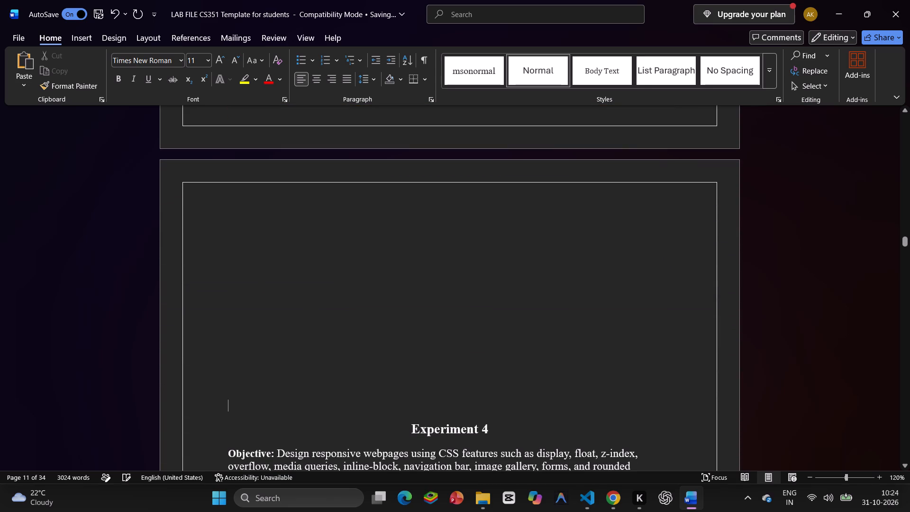
key("BackSpace")
key("BackSpace")
key("BackSpace")
key("BackSpace")
key("BackSpace")
key("BackSpace")
key("BackSpace")
key("BackSpace")
key("BackSpace")
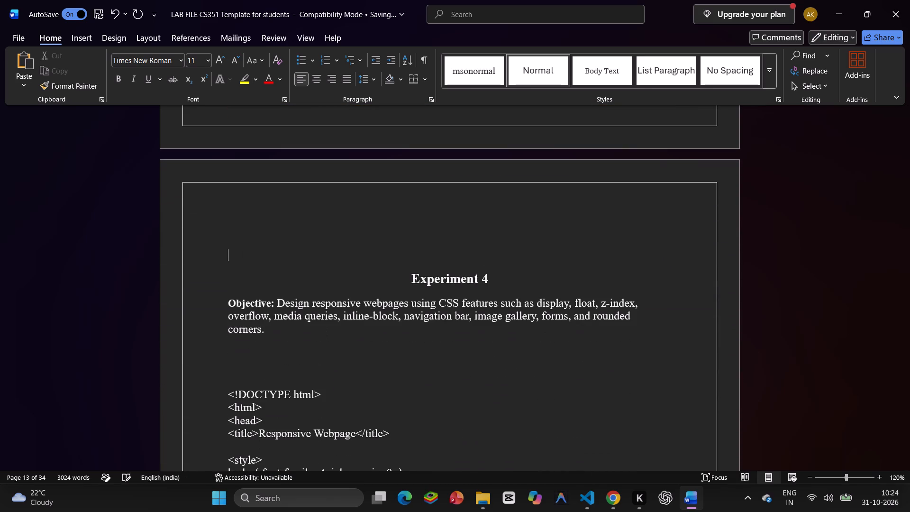
key("BackSpace")
Insert three blank lines above the Experiment 5 heading so it starts on the same page as its objective.
scroll(507, 430, "down", 3)
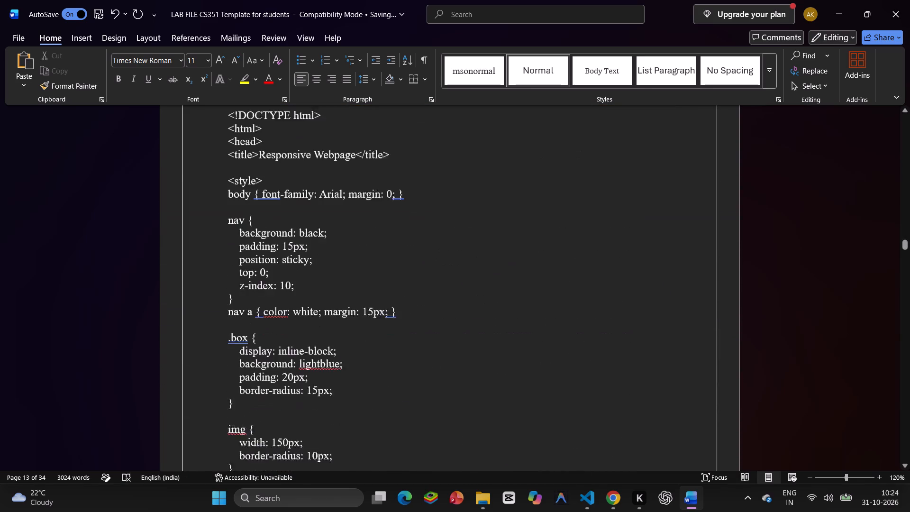
scroll(507, 430, "down", 10)
scroll(507, 430, "up", 1)
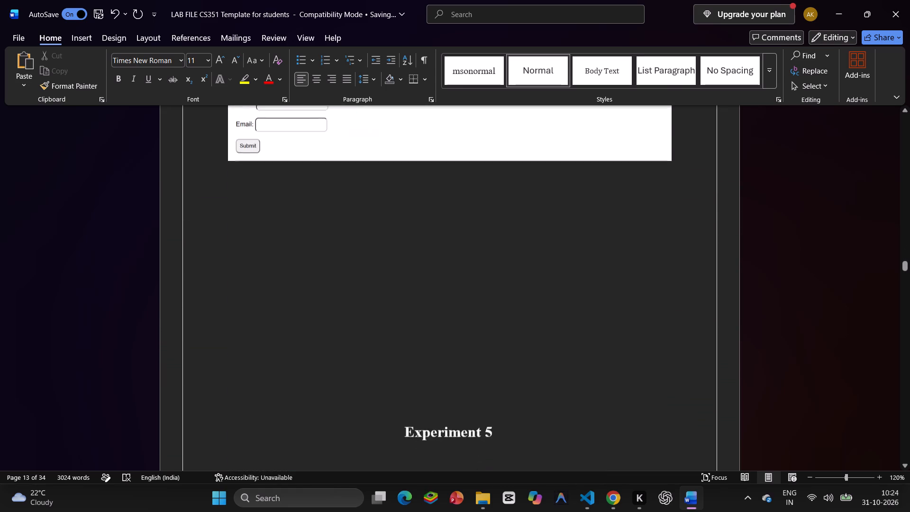
scroll(507, 430, "up", 2)
scroll(507, 430, "down", 1)
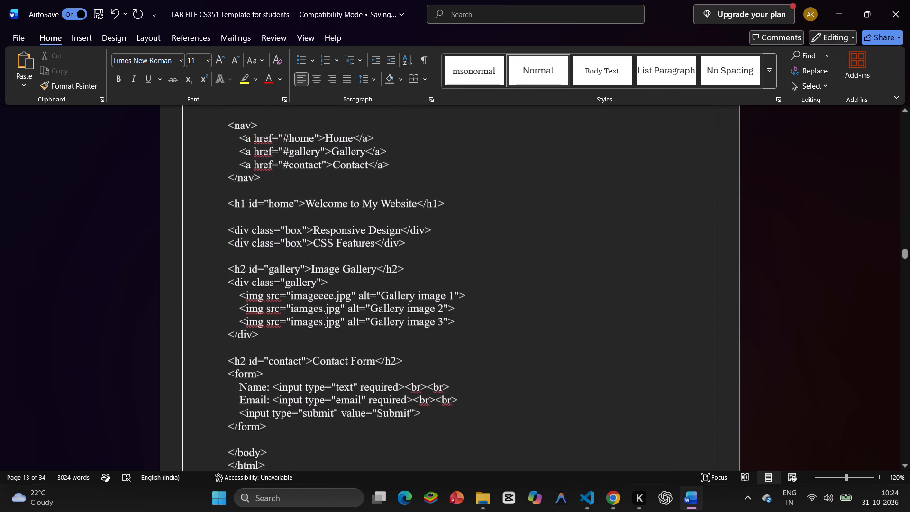
scroll(507, 430, "down", 1)
scroll(507, 430, "up", 1)
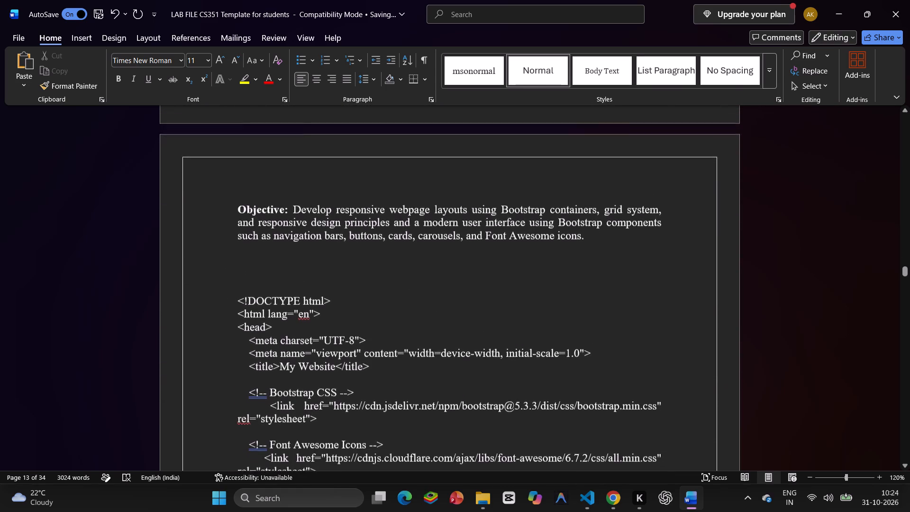
scroll(507, 430, "up", 1)
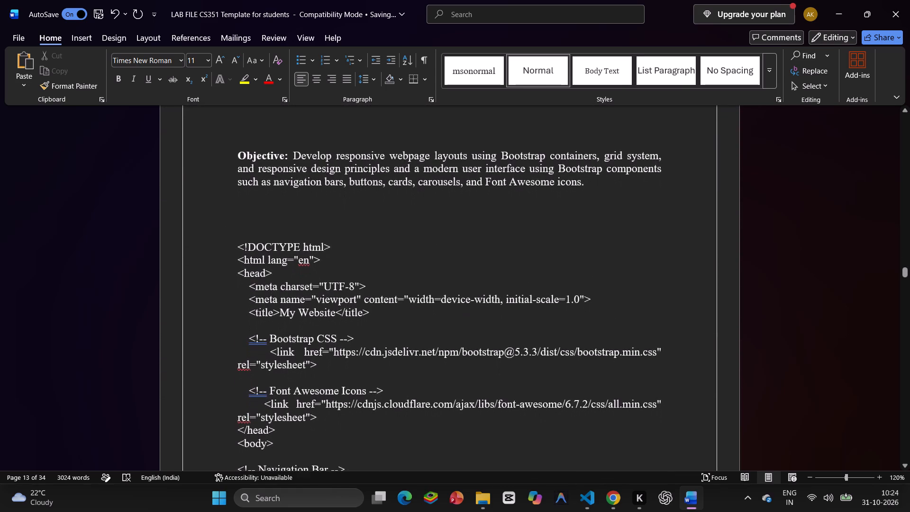
scroll(507, 430, "up", 1)
left_click(481, 172)
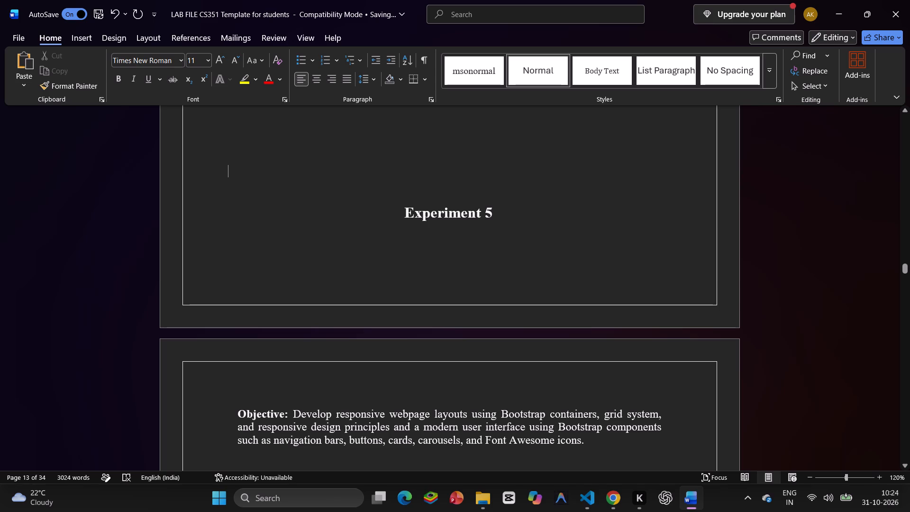
key("Return")
key("Return")
key("Return")
Check the Experiment 5 code and output, and review the lab file from the cover page through Experiment 1 to Experiment 2.
scroll(528, 286, "down", 2)
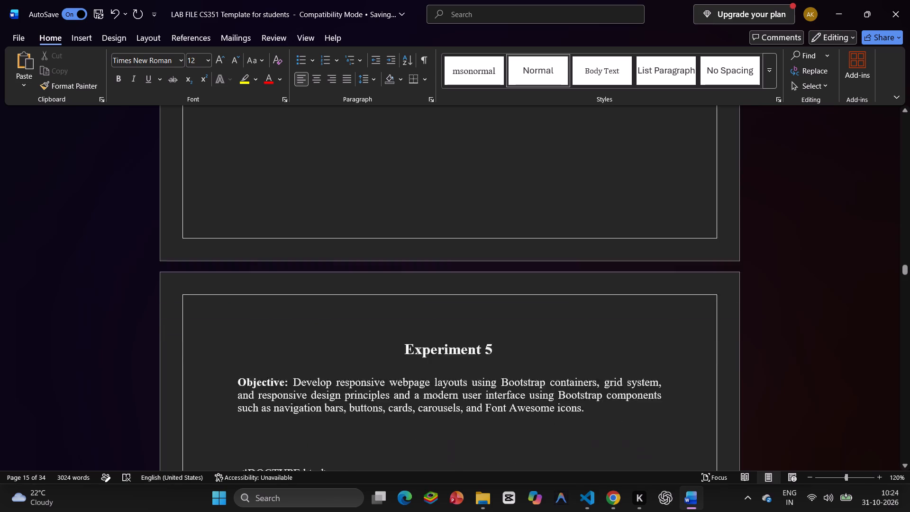
scroll(528, 286, "down", 9)
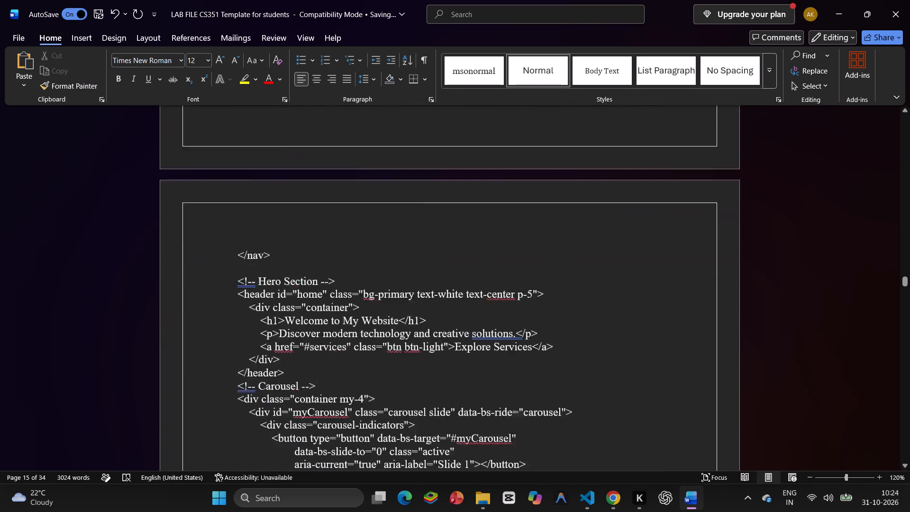
scroll(528, 286, "down", 5)
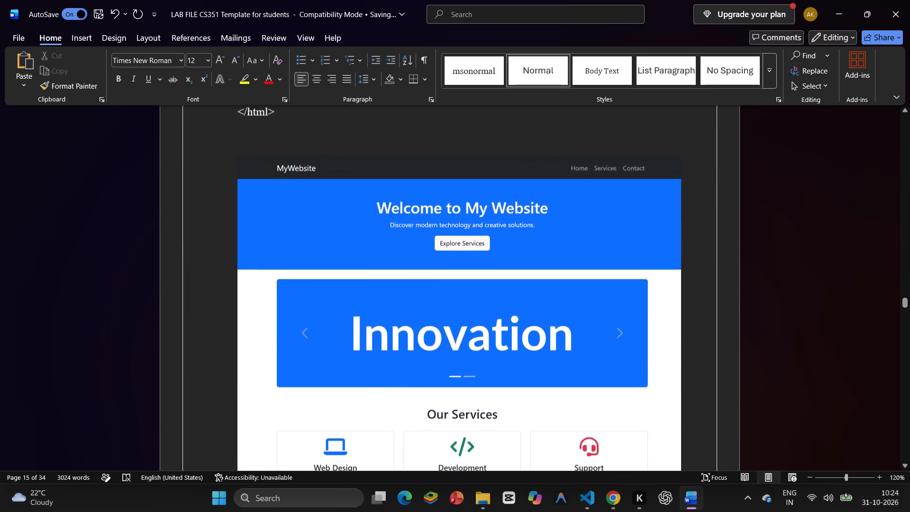
scroll(528, 286, "up", 20)
scroll(528, 286, "up", 20)
scroll(528, 286, "up", 20)
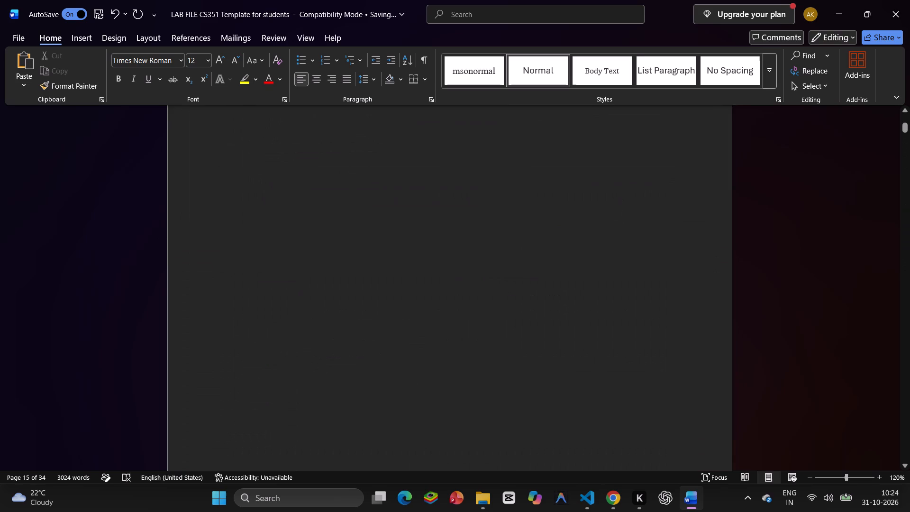
scroll(528, 286, "up", 20)
scroll(528, 286, "up", 20)
scroll(528, 286, "up", 20)
left_click(528, 286)
scroll(528, 286, "down", 4)
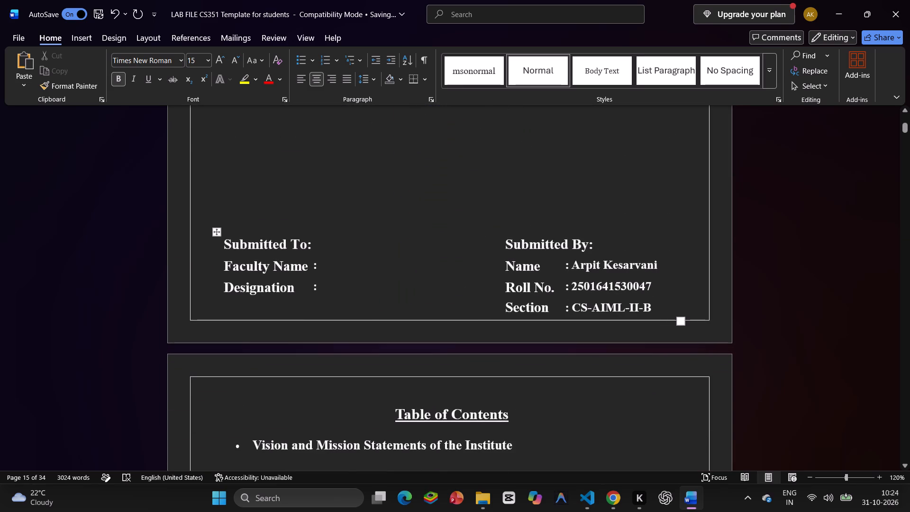
scroll(603, 270, "down", 4)
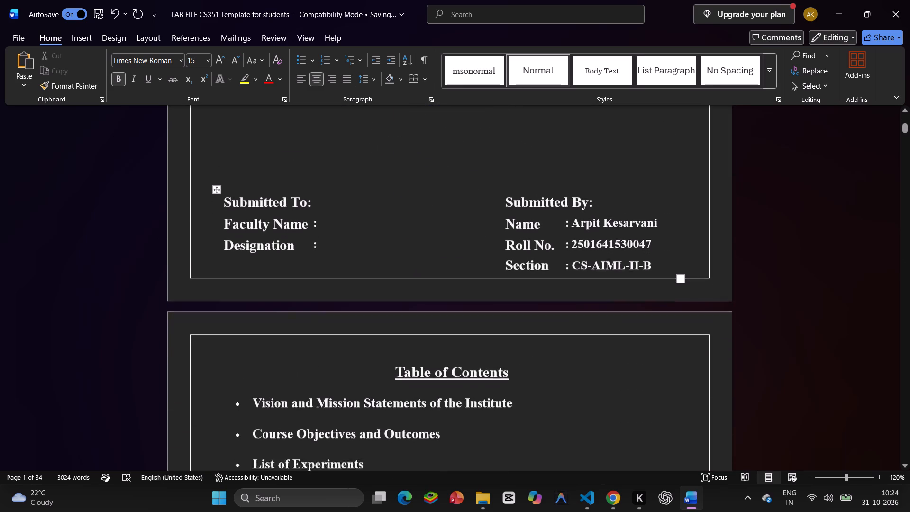
scroll(603, 270, "down", 5)
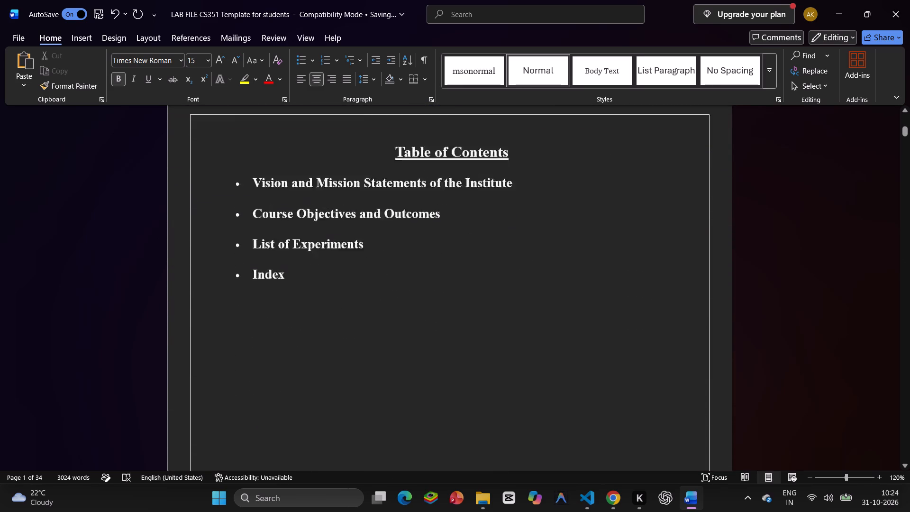
scroll(603, 270, "down", 5)
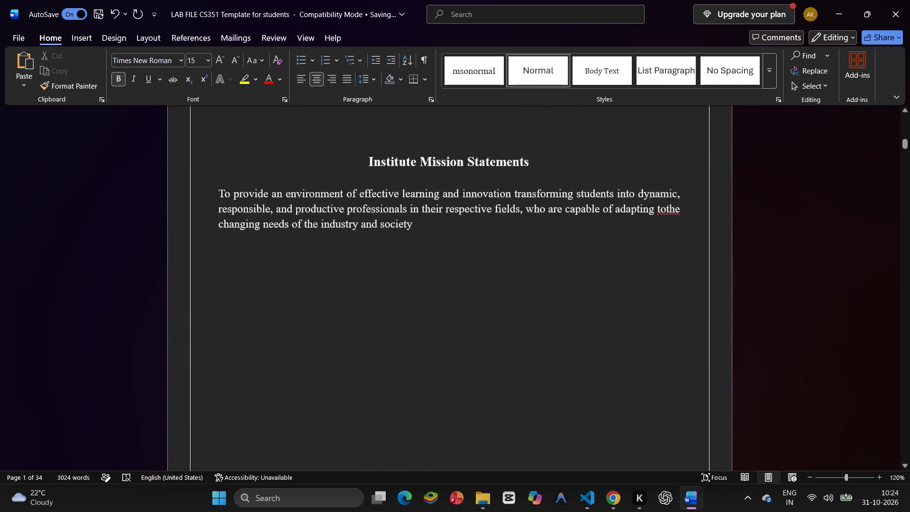
scroll(603, 270, "down", 5)
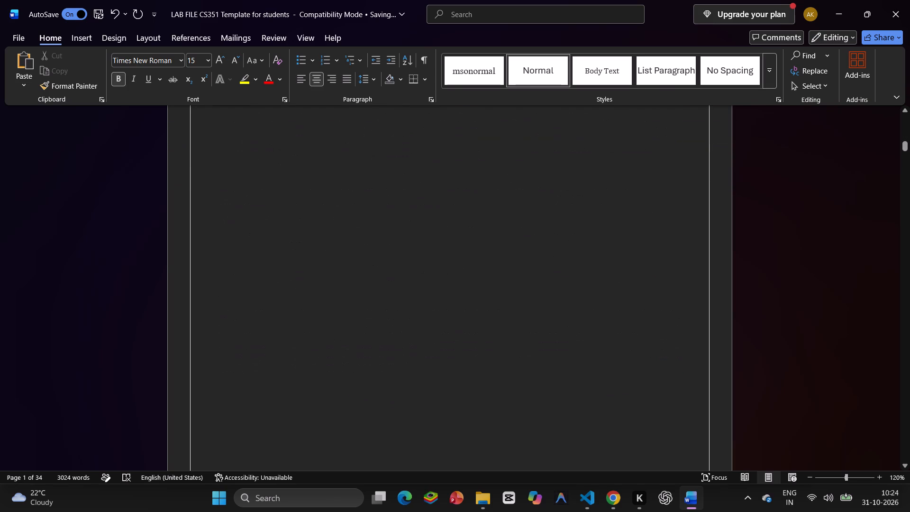
scroll(603, 270, "down", 5)
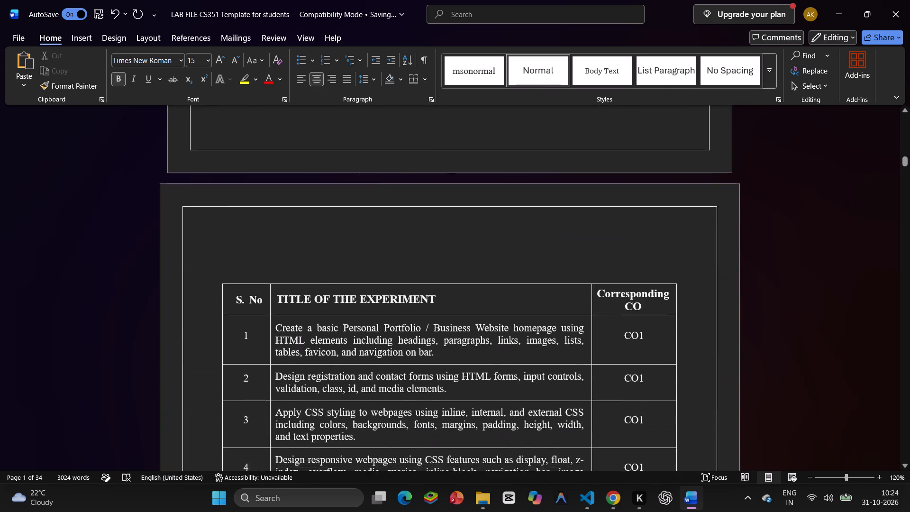
scroll(603, 270, "down", 5)
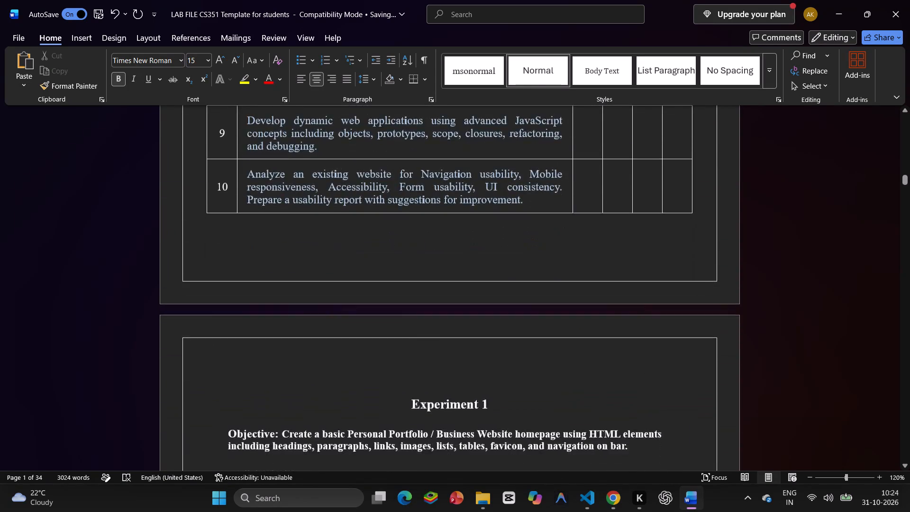
scroll(603, 270, "down", 4)
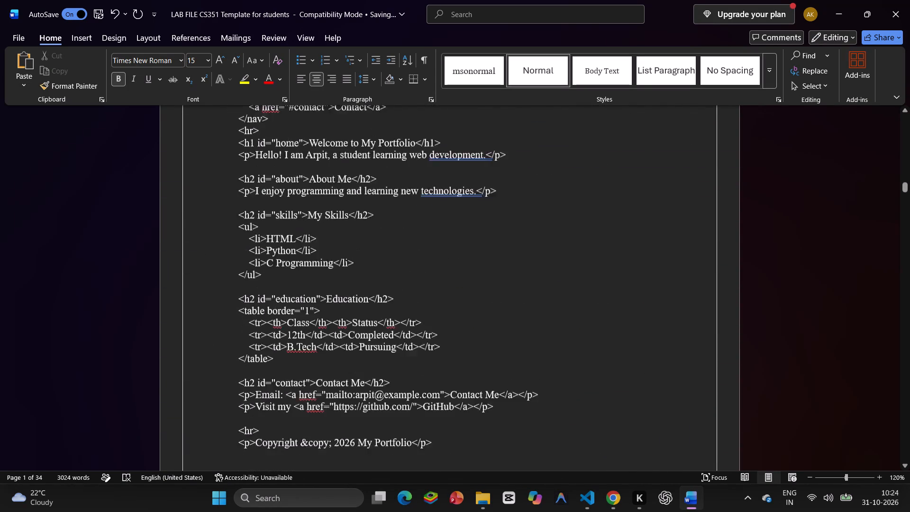
scroll(603, 270, "down", 3)
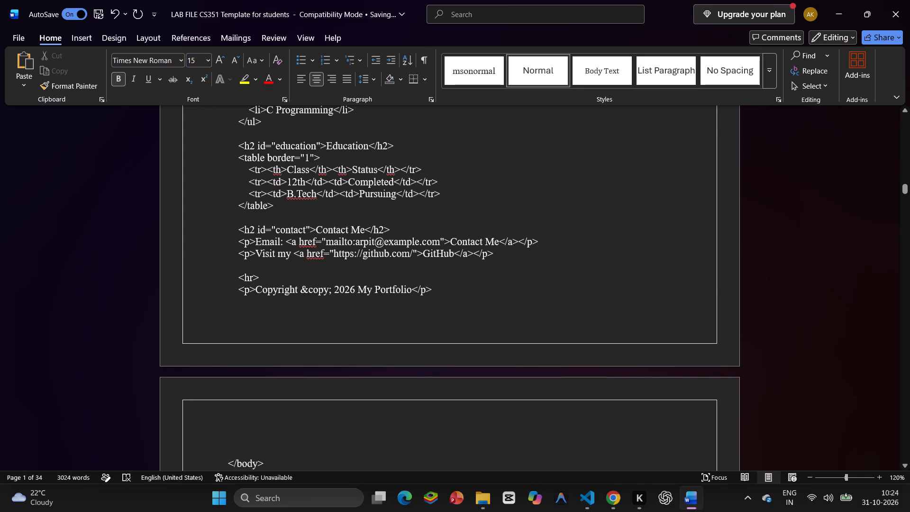
scroll(603, 270, "down", 4)
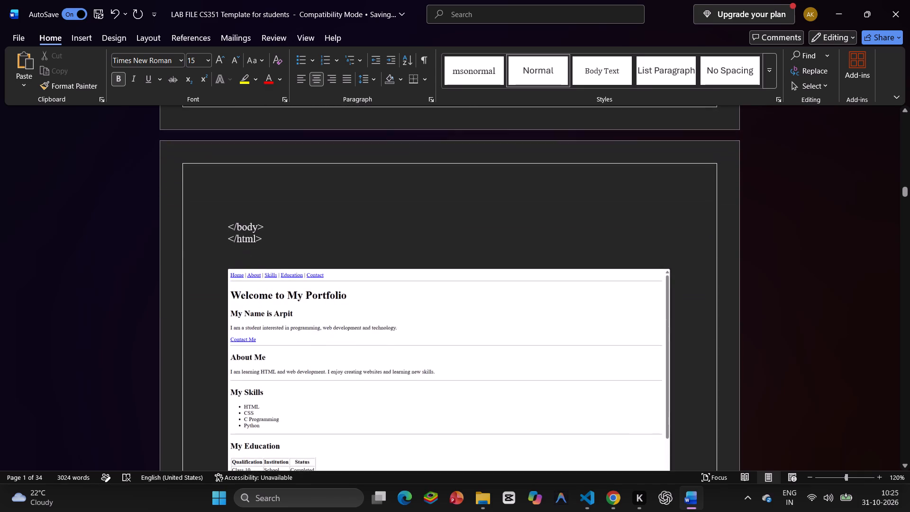
scroll(603, 270, "down", 5)
Delete two blank lines above the Experiment 2 heading.
scroll(603, 270, "up", 1)
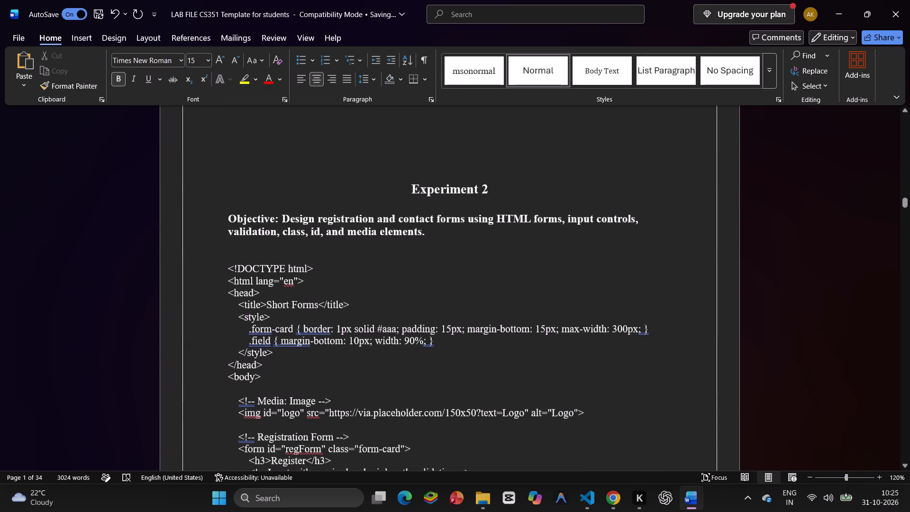
scroll(603, 270, "up", 1)
left_click(486, 287)
key("BackSpace")
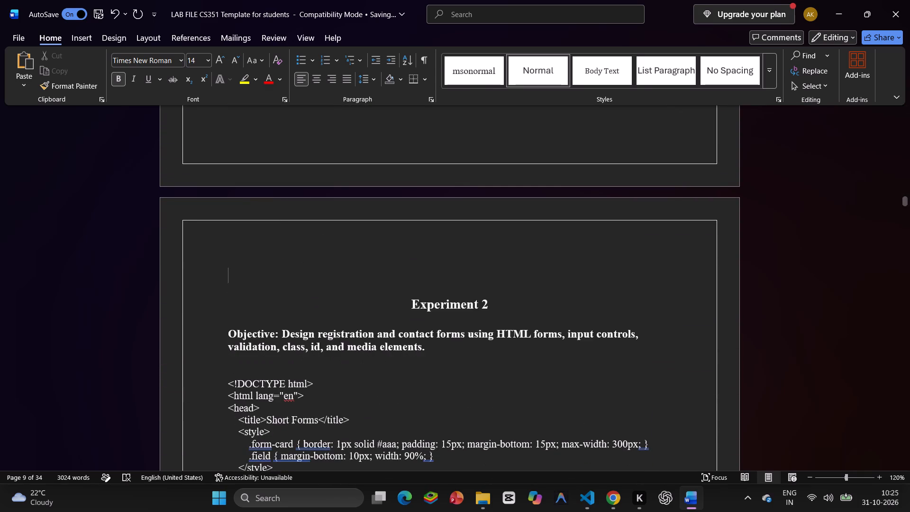
key("BackSpace")
Insert two blank lines above the Experiment 4 heading so it moves onto the page with its objective.
scroll(613, 418, "down", 3)
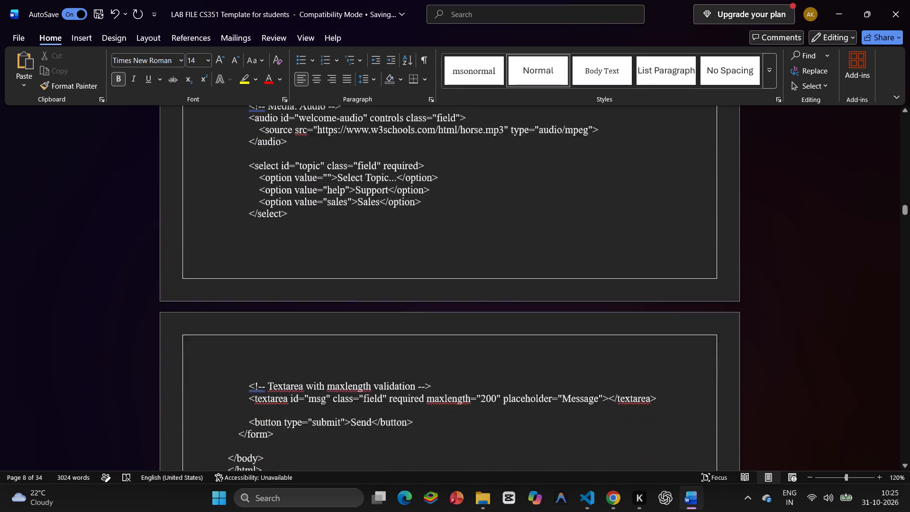
scroll(613, 418, "down", 5)
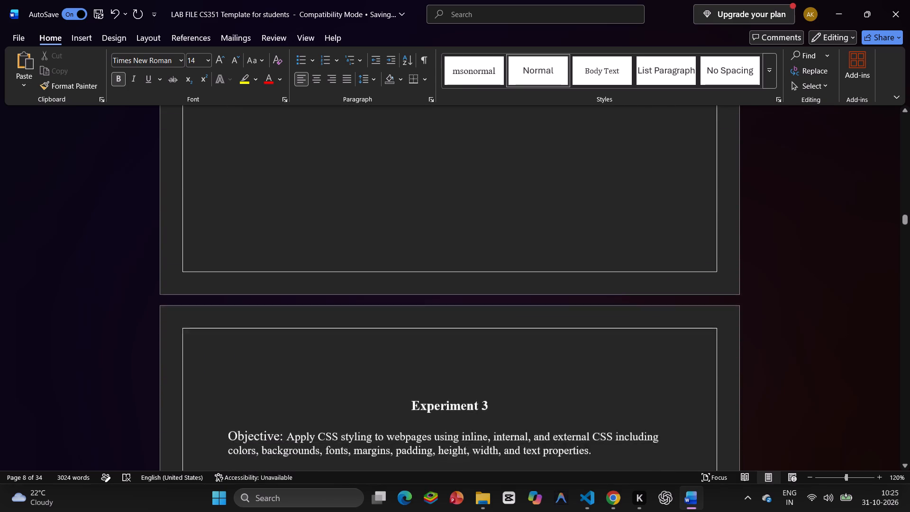
scroll(613, 418, "down", 5)
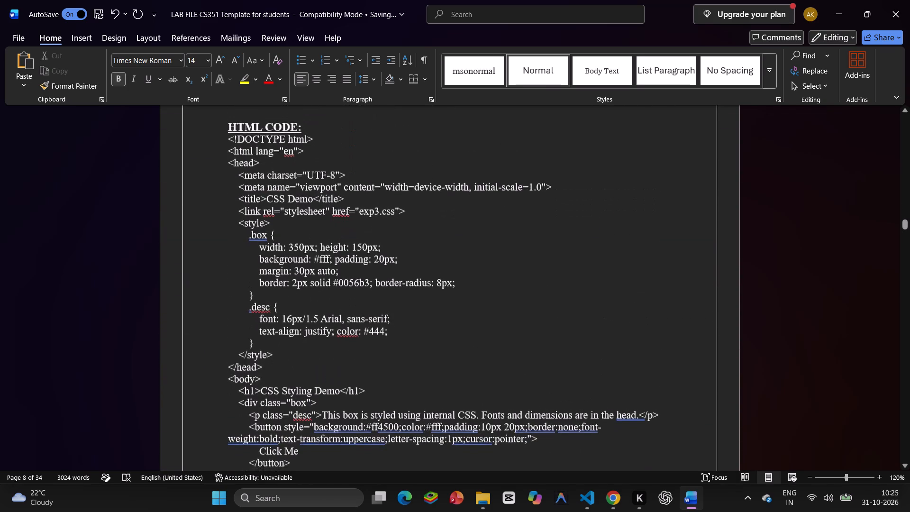
scroll(613, 418, "down", 5)
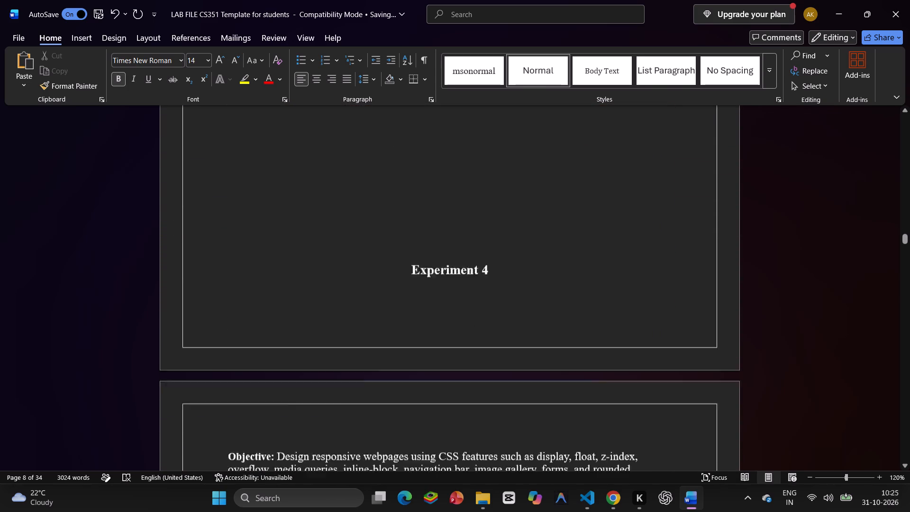
scroll(613, 418, "down", 2)
left_click(504, 144)
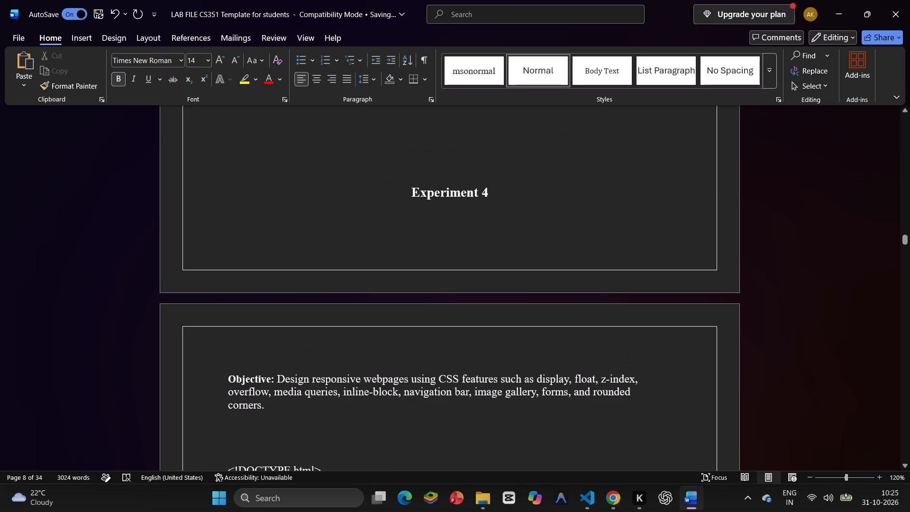
key("Return")
key("Return")
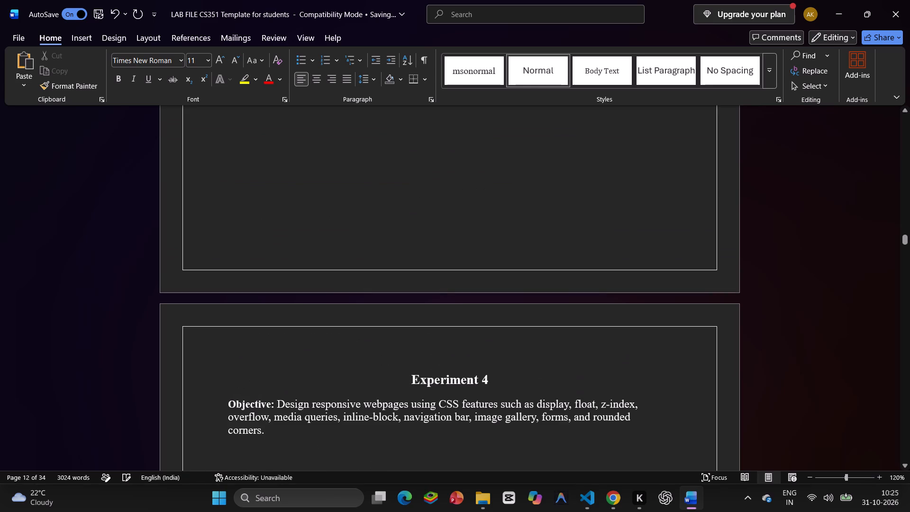
Review the code, output pictures and page layout of Experiments 4 and 5 through to the Experiment 6 heading.
scroll(504, 183, "down", 8)
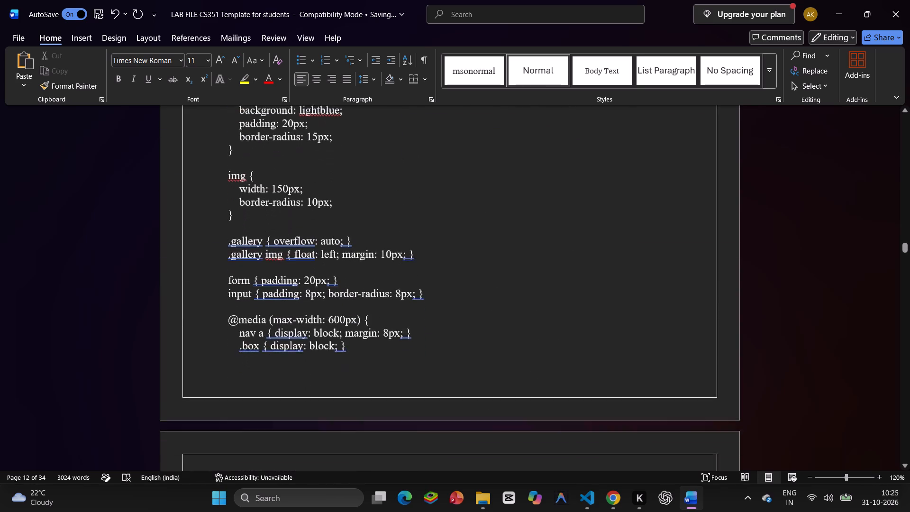
scroll(504, 183, "down", 4)
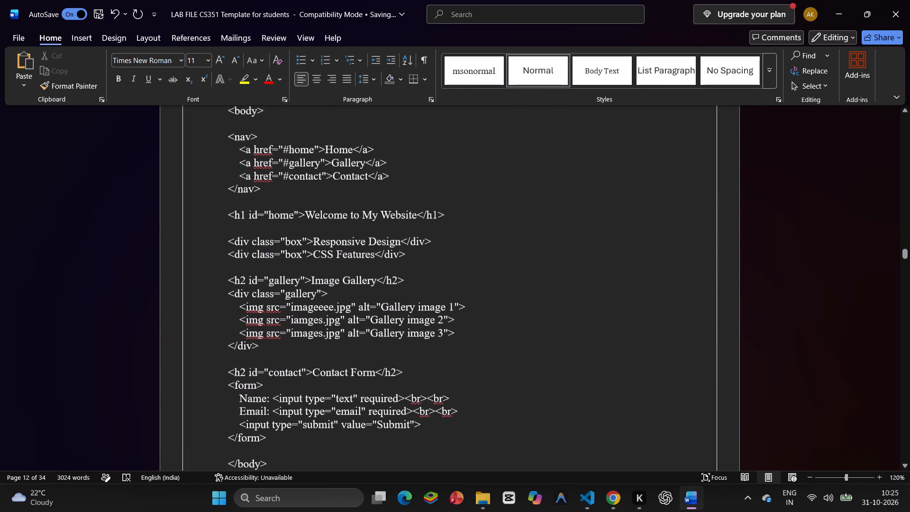
scroll(504, 183, "down", 5)
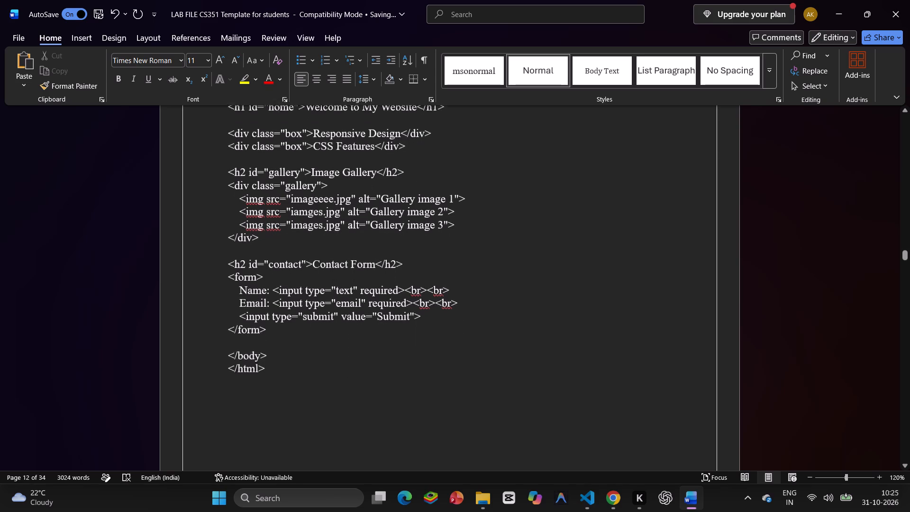
scroll(504, 183, "down", 5)
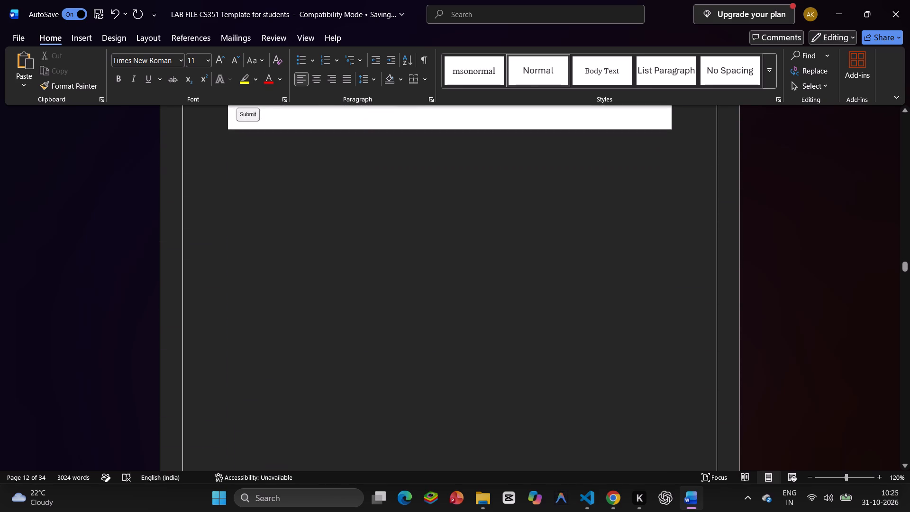
scroll(504, 183, "down", 5)
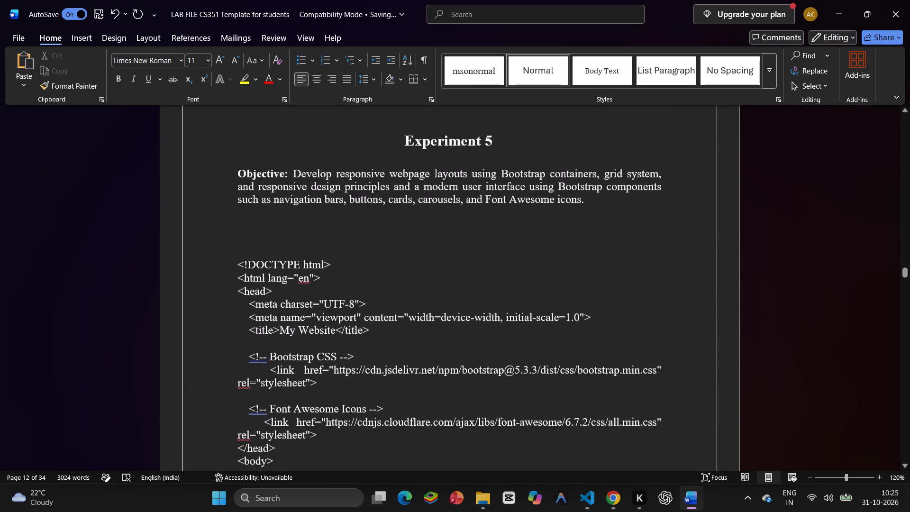
scroll(504, 183, "down", 5)
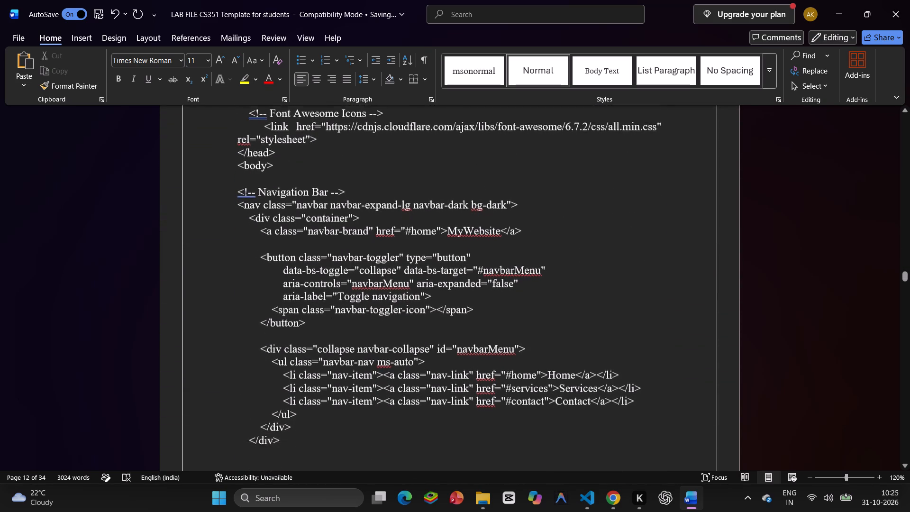
scroll(504, 183, "down", 6)
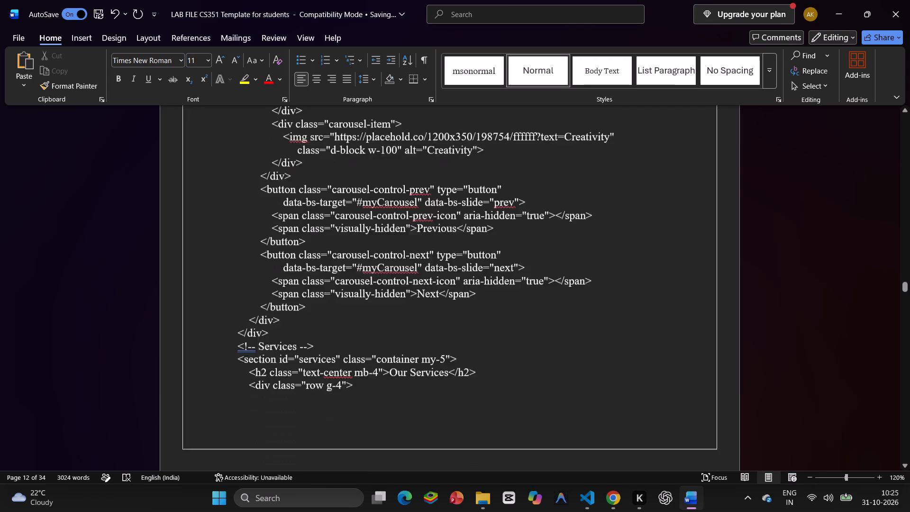
scroll(504, 183, "down", 7)
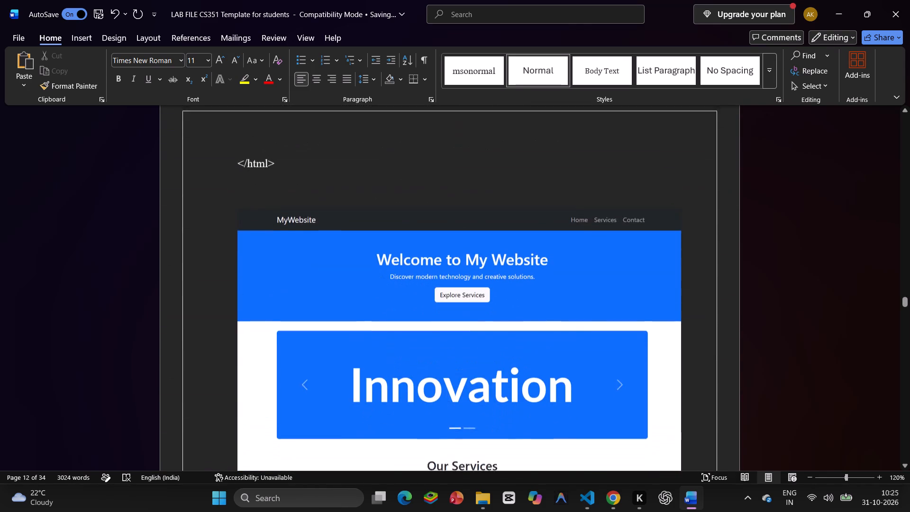
scroll(504, 183, "down", 7)
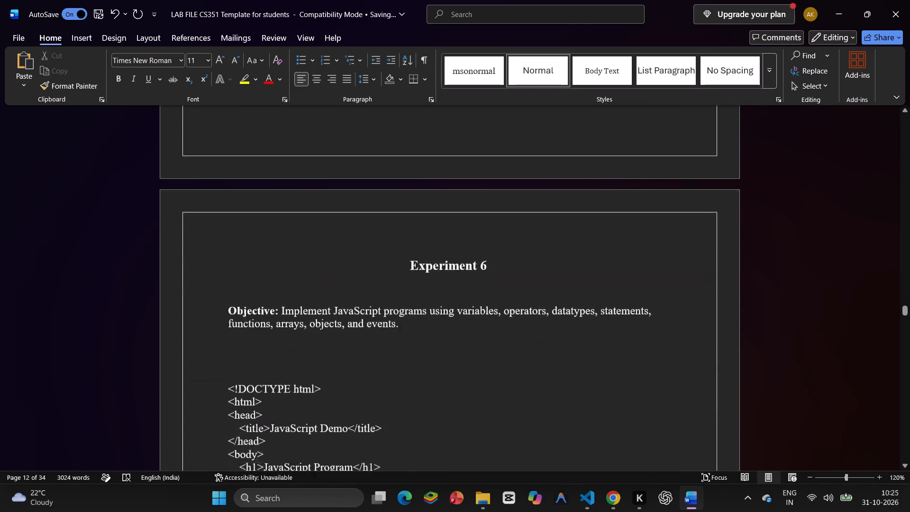
Compare the name used in the Experiment 6 JavaScript code with the one in its output pictures.
scroll(504, 183, "down", 5)
scroll(504, 183, "up", 1)
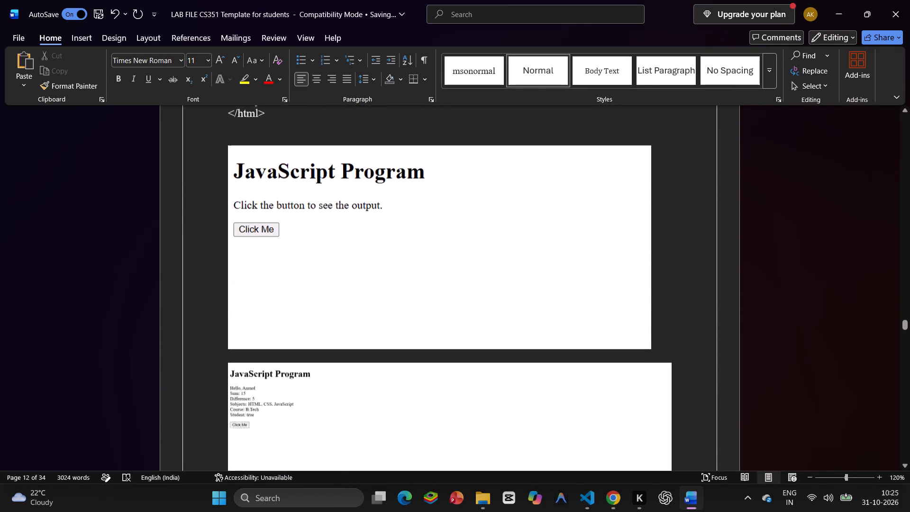
scroll(504, 183, "up", 2)
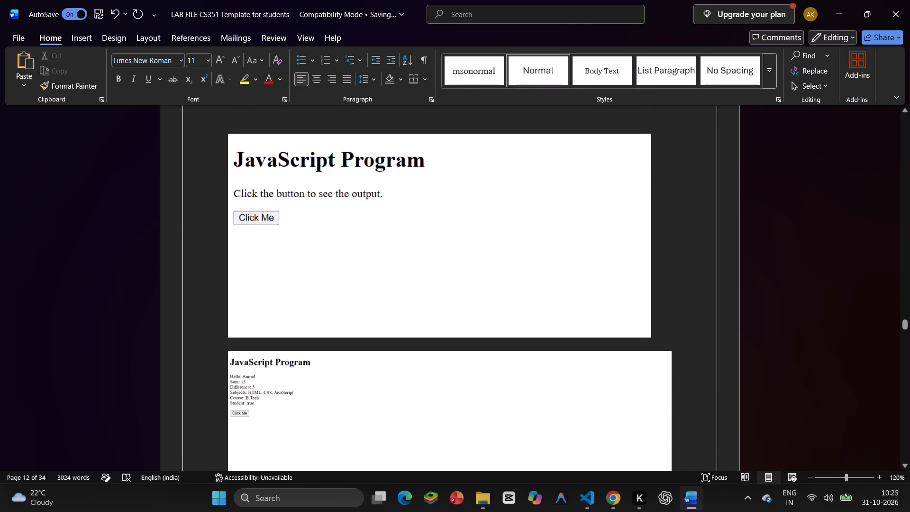
scroll(504, 183, "up", 2)
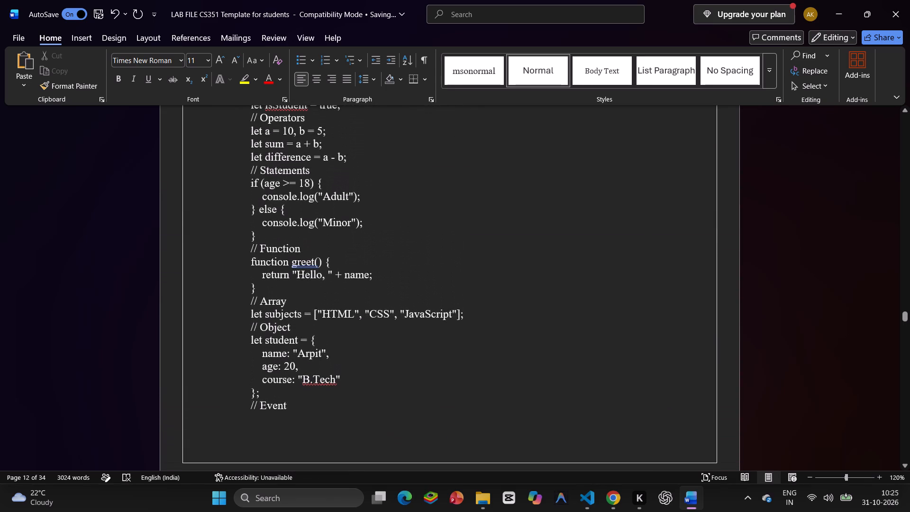
scroll(414, 192, "up", 2)
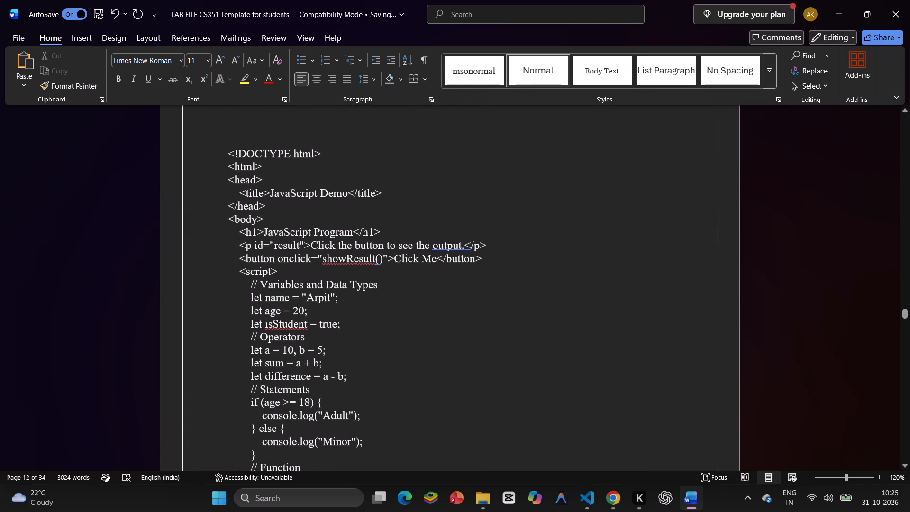
scroll(323, 304, "down", 2)
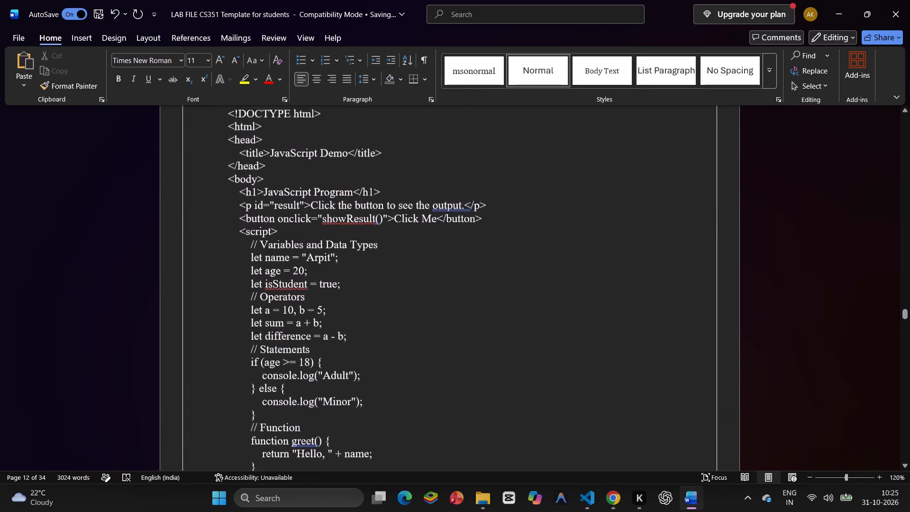
scroll(323, 304, "down", 1)
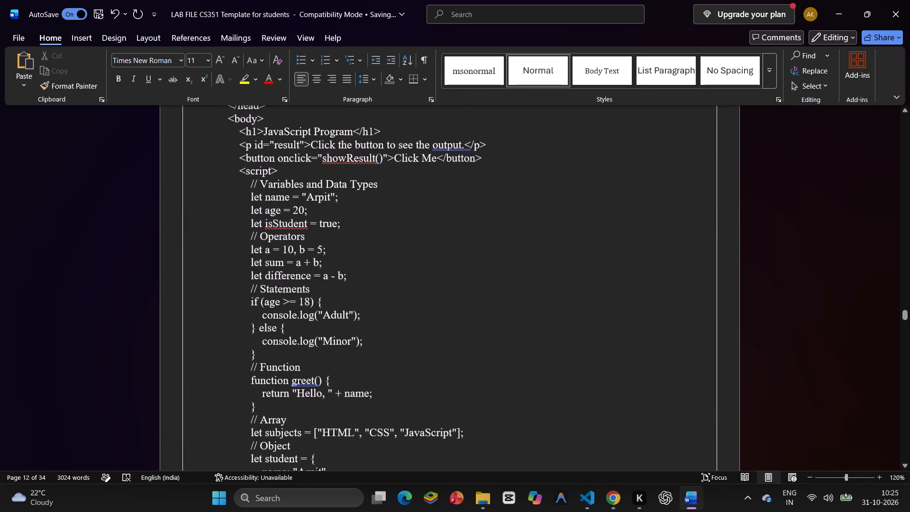
scroll(323, 304, "down", 3)
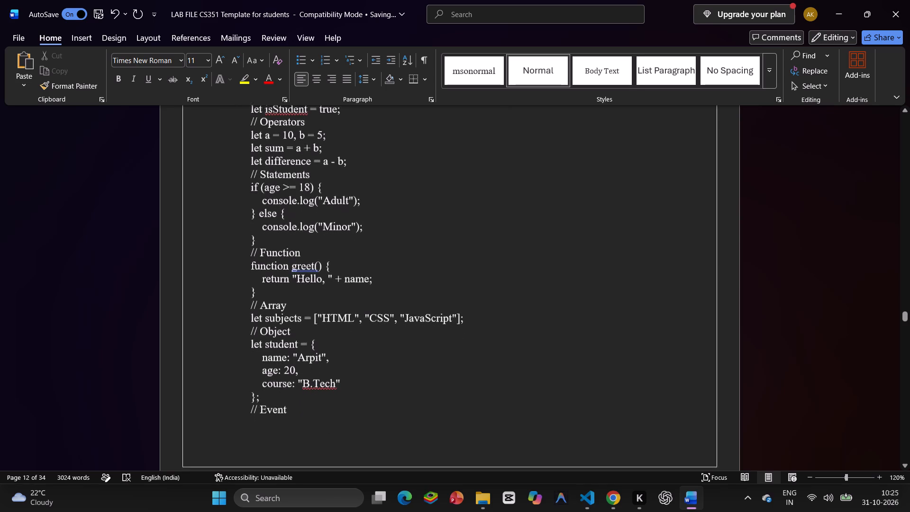
scroll(323, 304, "down", 2)
scroll(323, 304, "up", 1)
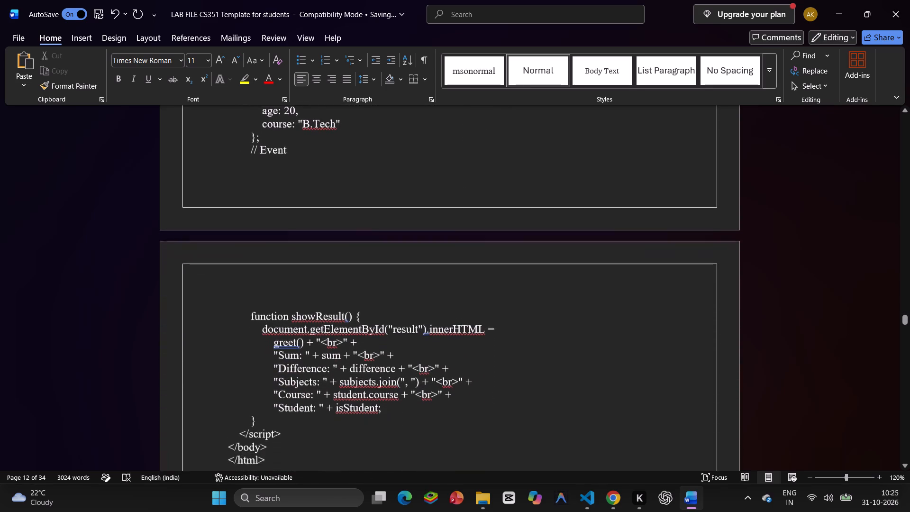
scroll(323, 304, "up", 1)
scroll(323, 304, "down", 1)
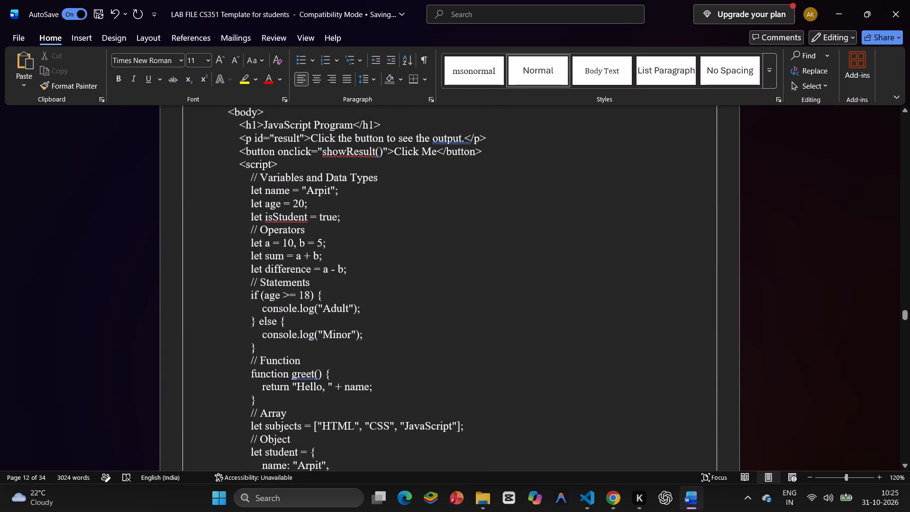
scroll(323, 304, "down", 2)
scroll(382, 386, "down", 1)
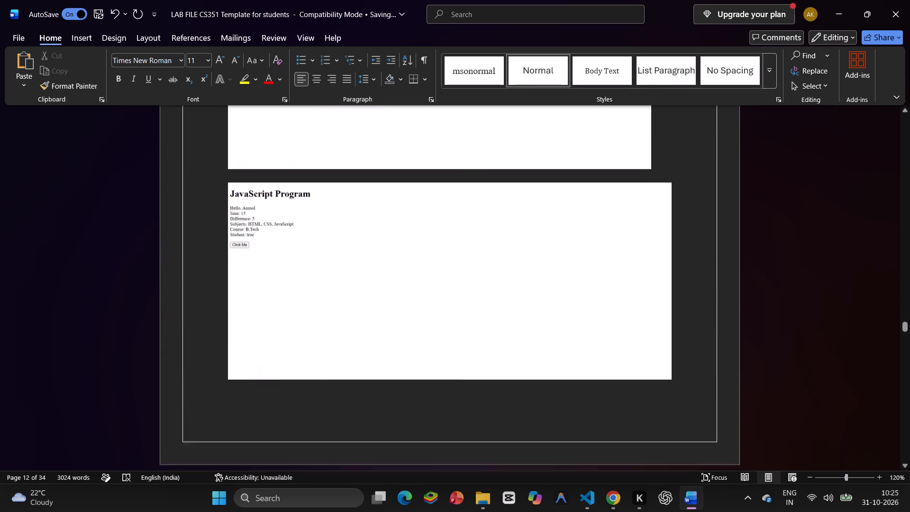
scroll(382, 386, "down", 1)
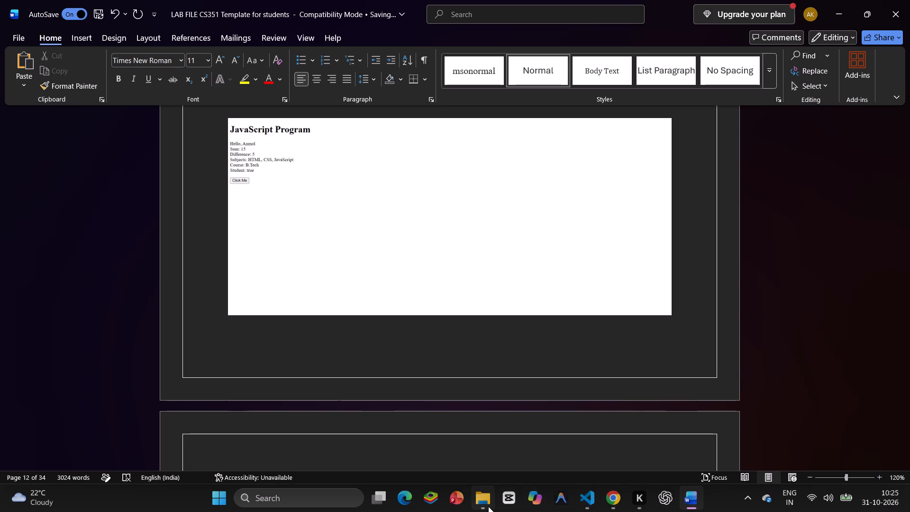
In the File Explorer gallery, find and preview the JavaScript Program output screenshot that greets Arpit, and copy it.
left_click(488, 506)
scroll(318, 401, "down", 1)
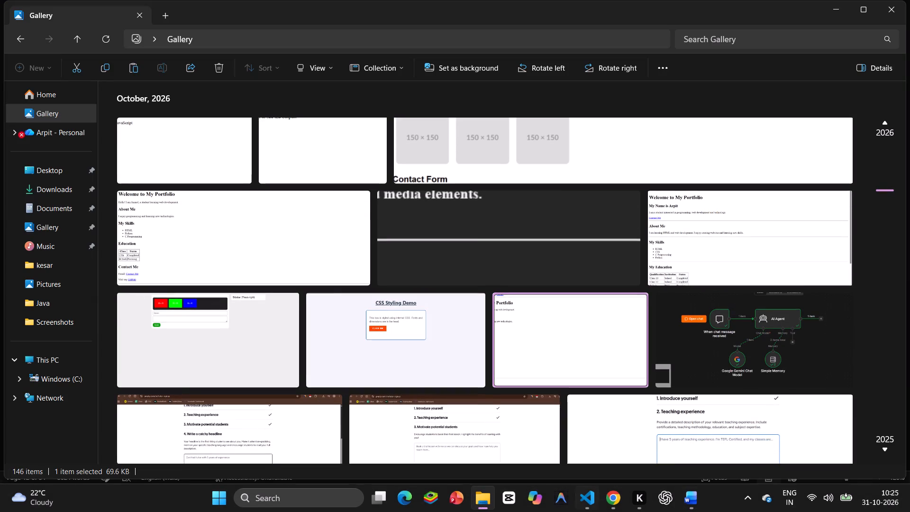
left_click(604, 502)
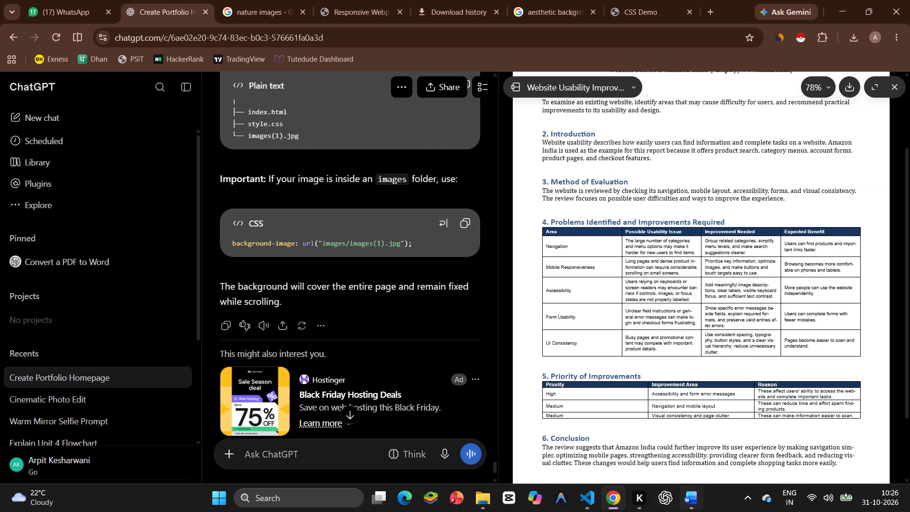
left_click(650, 444)
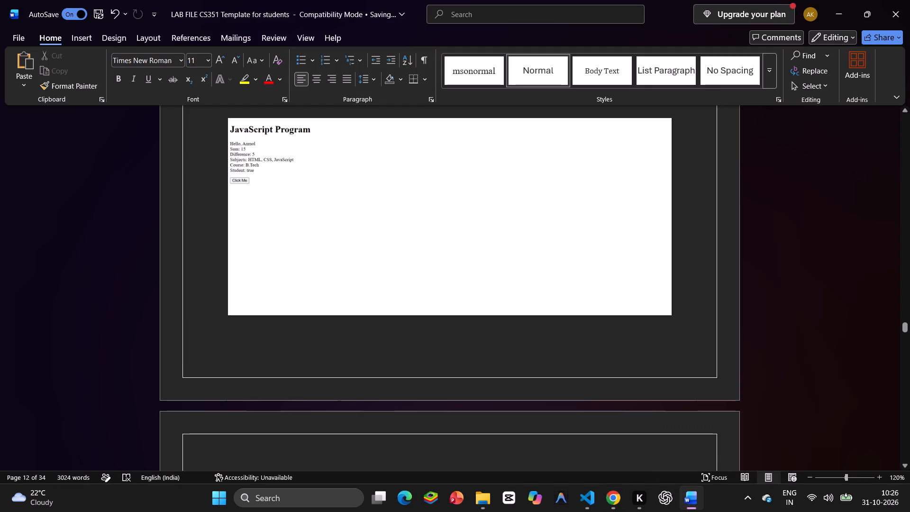
scroll(530, 393, "up", 1)
left_click(488, 497)
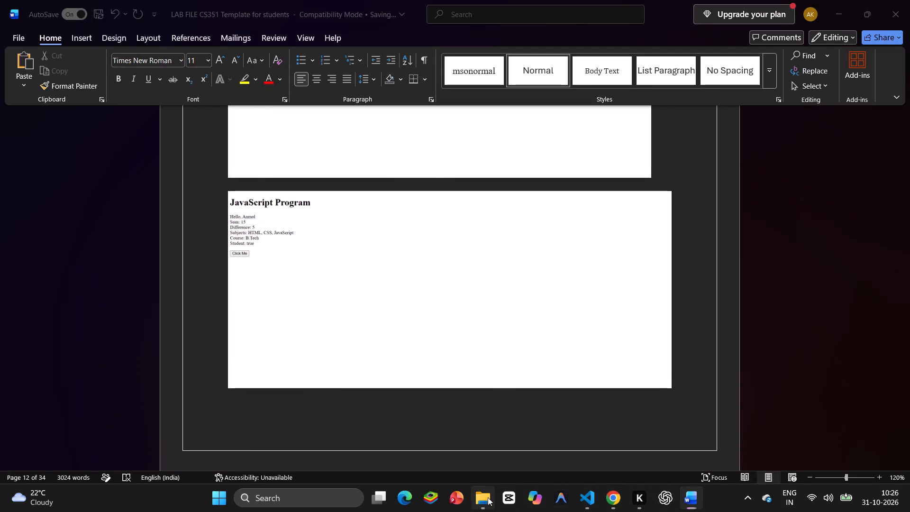
scroll(478, 344, "down", 3)
scroll(478, 344, "up", 1)
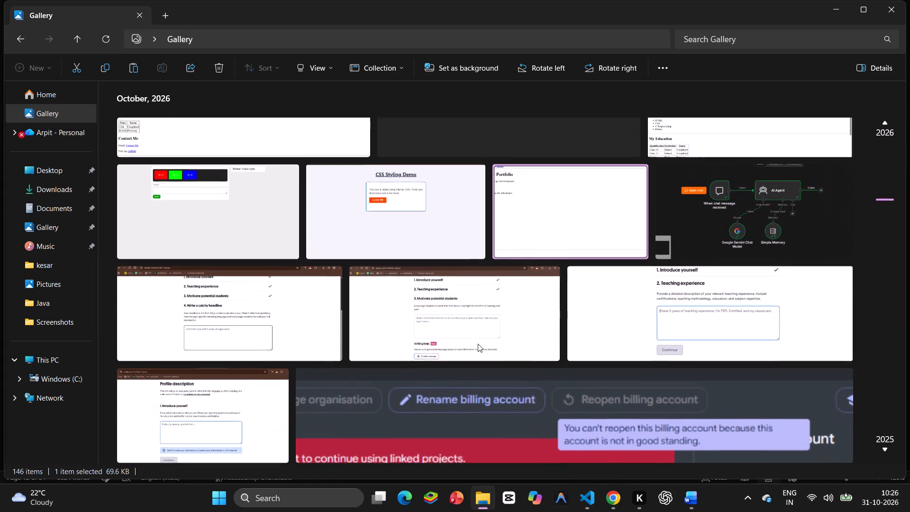
scroll(478, 344, "up", 4)
scroll(409, 317, "up", 1)
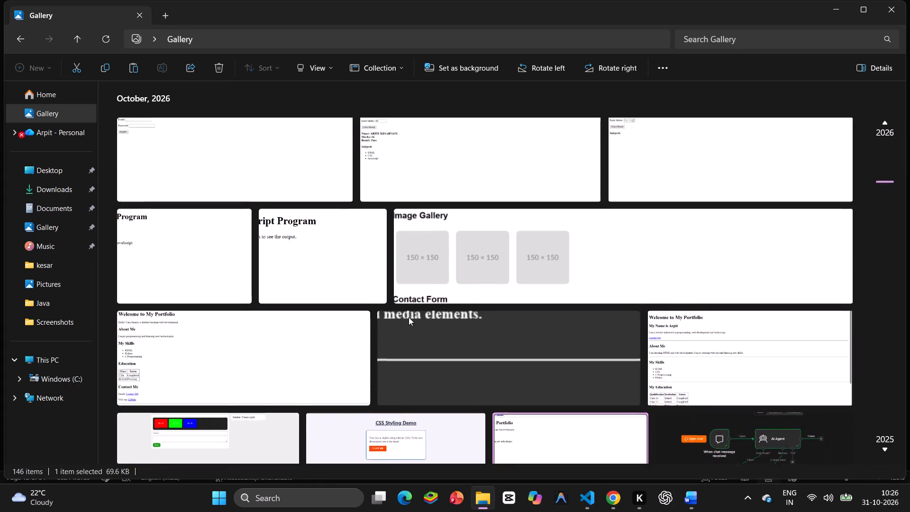
scroll(409, 317, "up", 1)
double_click(203, 293)
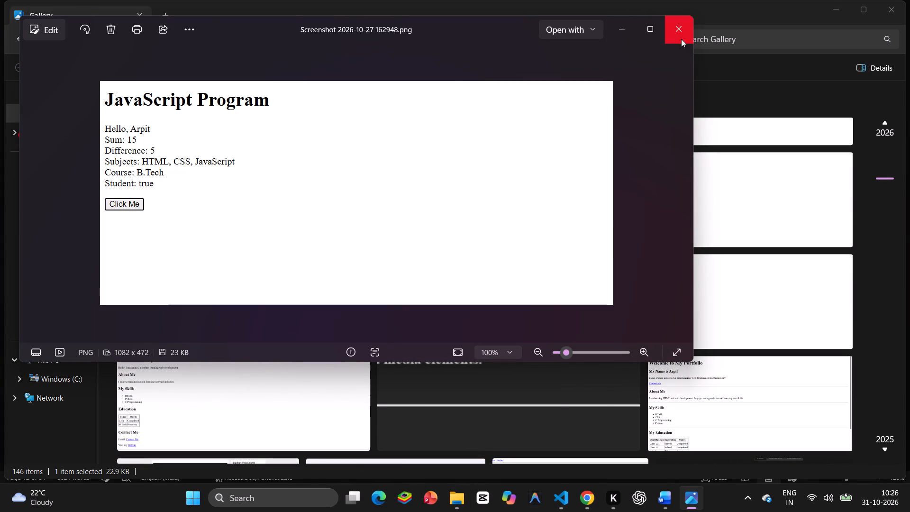
left_click(681, 39)
key("ctrl+c")
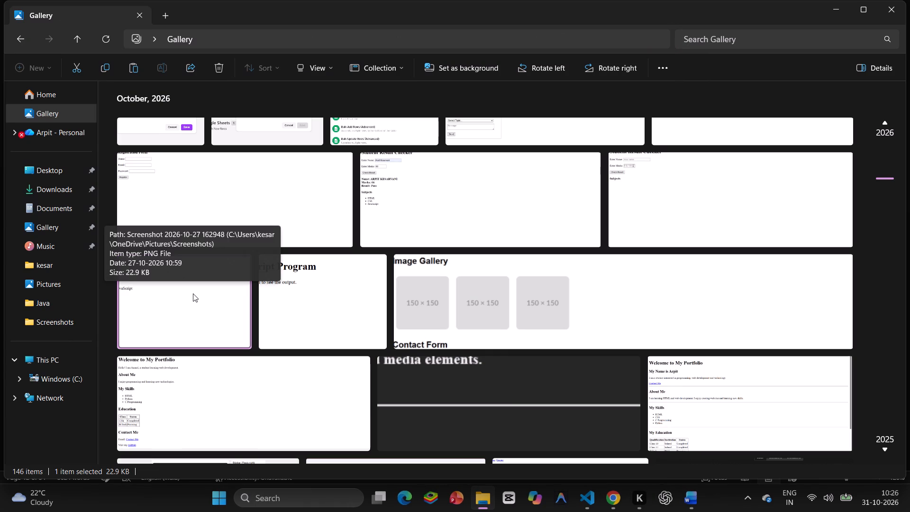
Back in Word, try to replace the second JavaScript Program output picture in Experiment 6 with the copied screenshot.
left_click(620, 496)
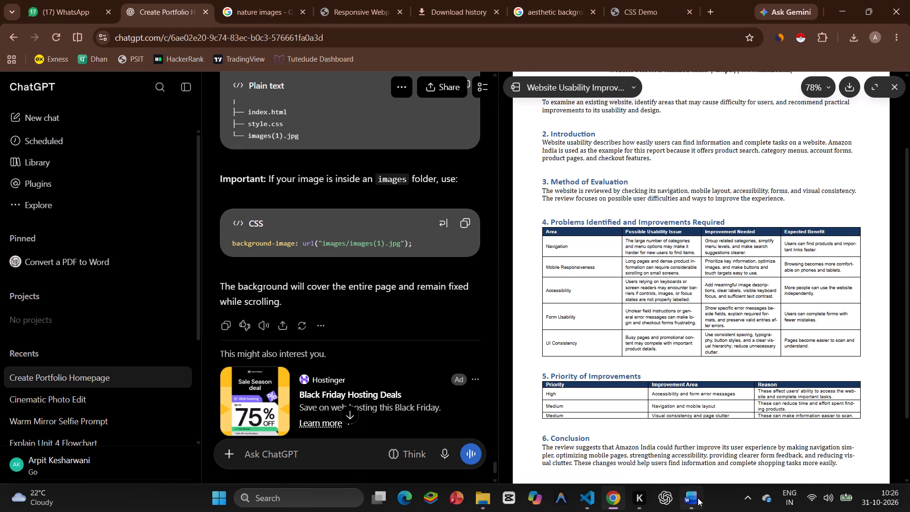
left_click(674, 453)
left_click(377, 265)
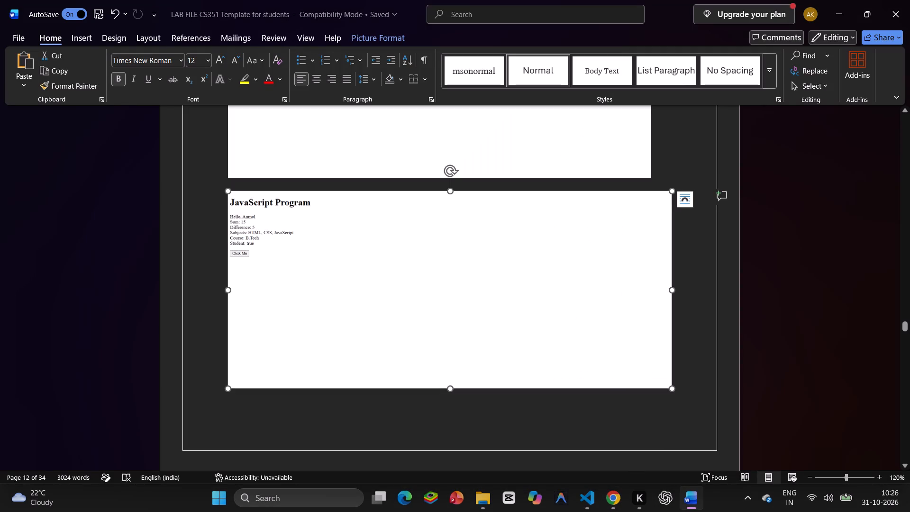
key("BackSpace")
key("ctrl+v")
scroll(390, 302, "up", 1)
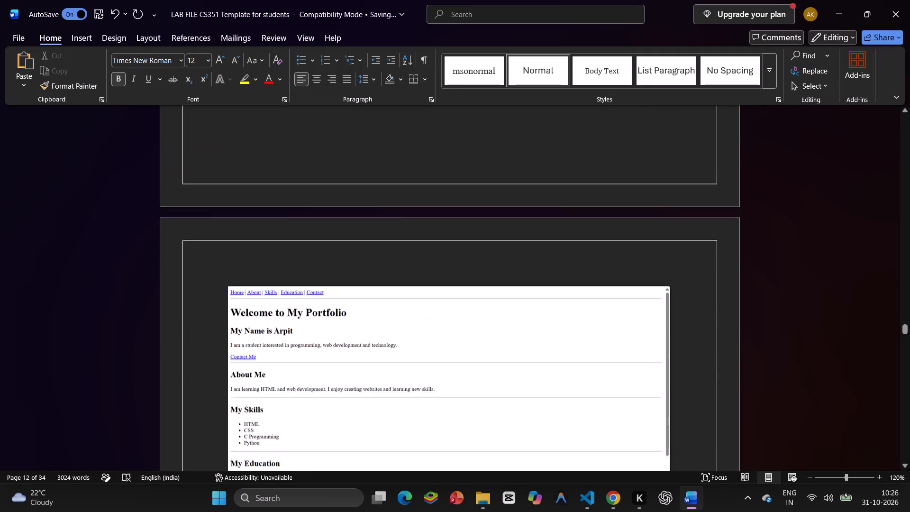
scroll(390, 302, "up", 1)
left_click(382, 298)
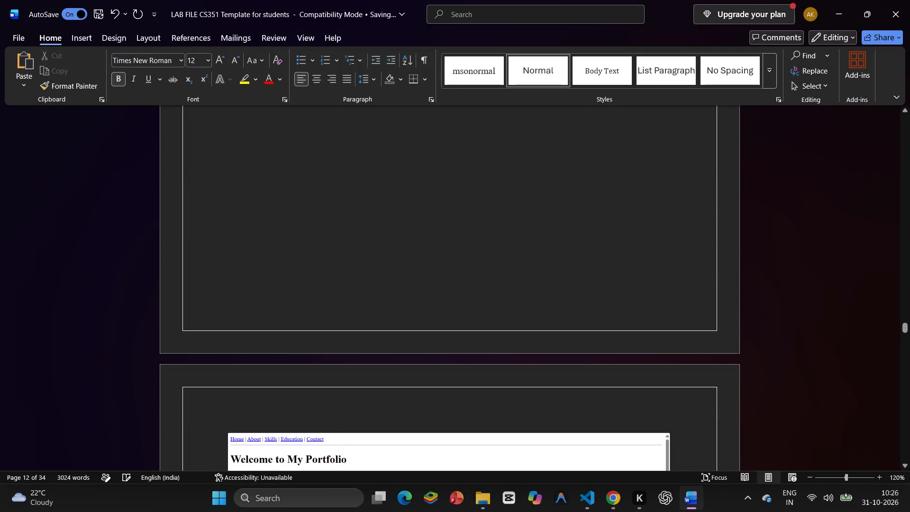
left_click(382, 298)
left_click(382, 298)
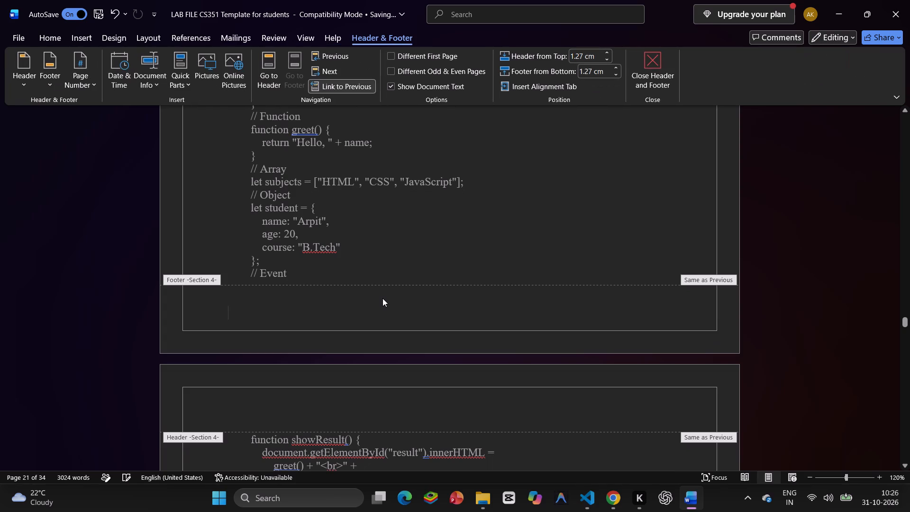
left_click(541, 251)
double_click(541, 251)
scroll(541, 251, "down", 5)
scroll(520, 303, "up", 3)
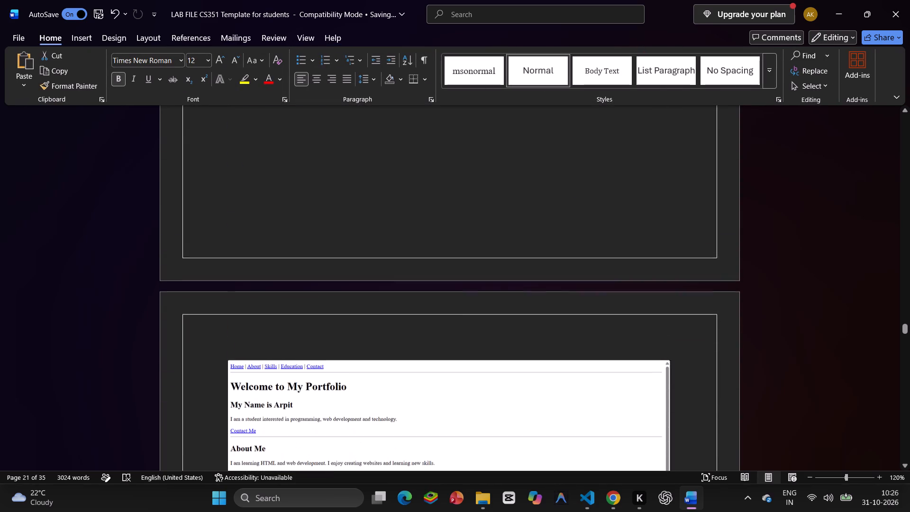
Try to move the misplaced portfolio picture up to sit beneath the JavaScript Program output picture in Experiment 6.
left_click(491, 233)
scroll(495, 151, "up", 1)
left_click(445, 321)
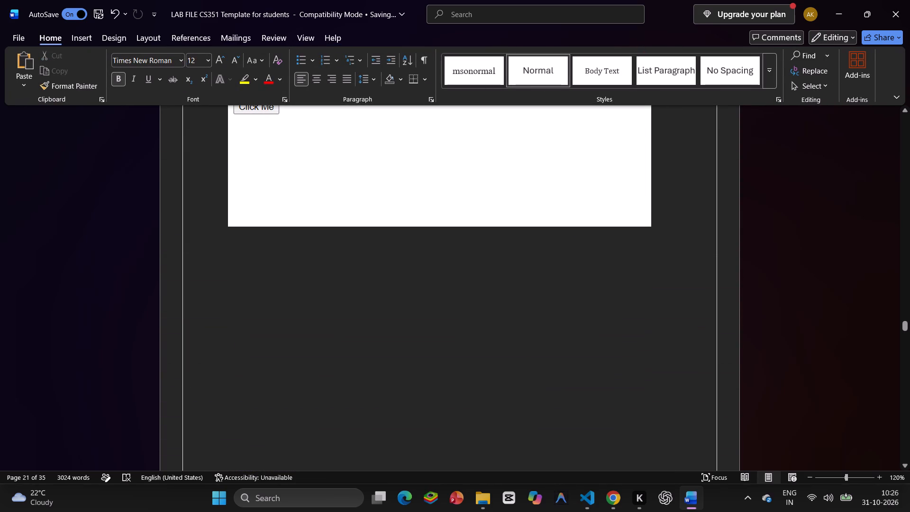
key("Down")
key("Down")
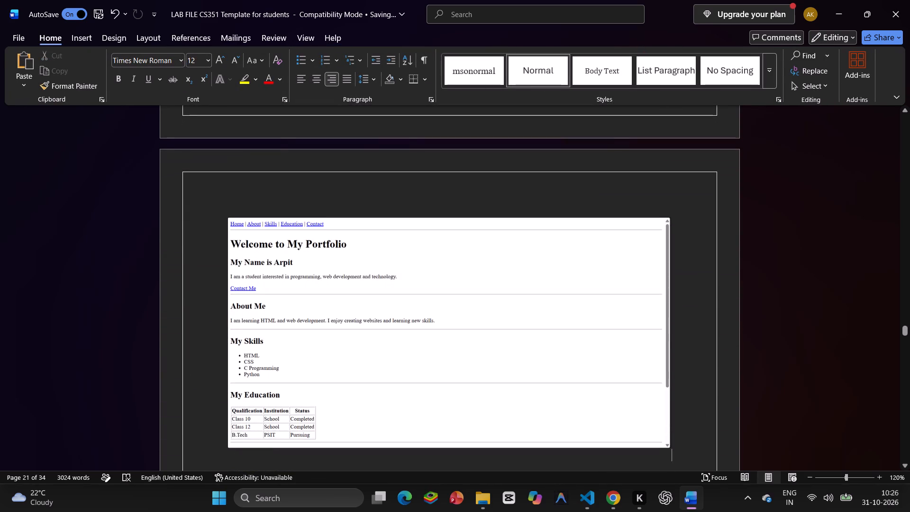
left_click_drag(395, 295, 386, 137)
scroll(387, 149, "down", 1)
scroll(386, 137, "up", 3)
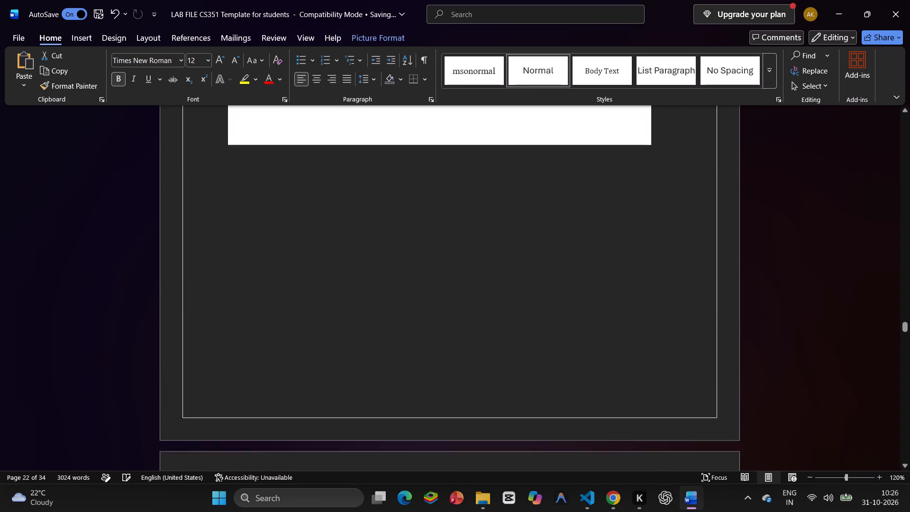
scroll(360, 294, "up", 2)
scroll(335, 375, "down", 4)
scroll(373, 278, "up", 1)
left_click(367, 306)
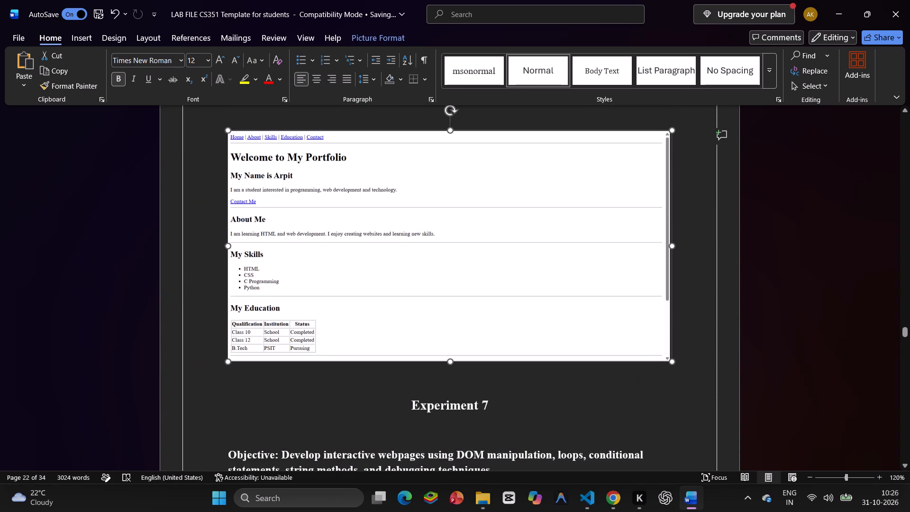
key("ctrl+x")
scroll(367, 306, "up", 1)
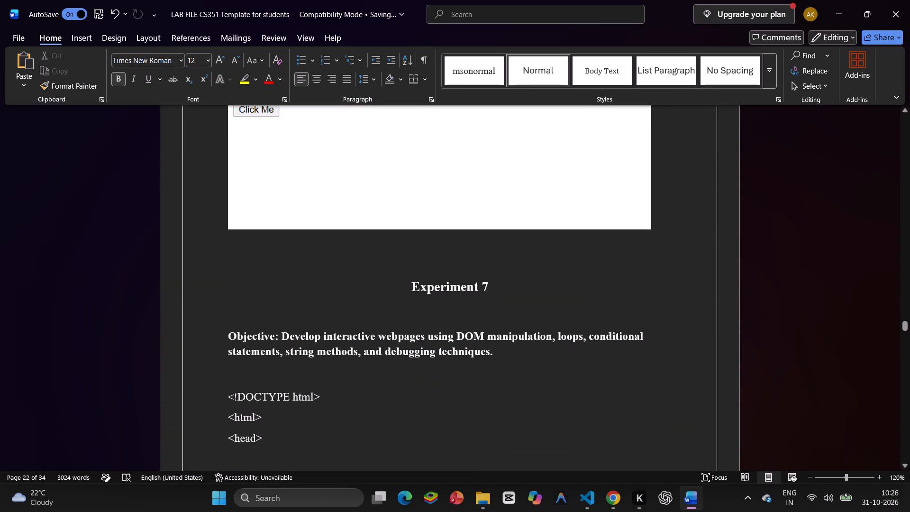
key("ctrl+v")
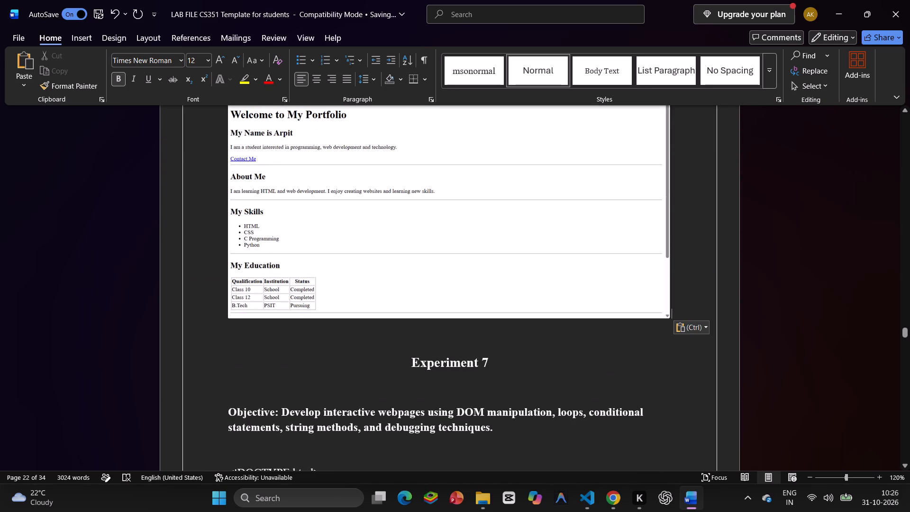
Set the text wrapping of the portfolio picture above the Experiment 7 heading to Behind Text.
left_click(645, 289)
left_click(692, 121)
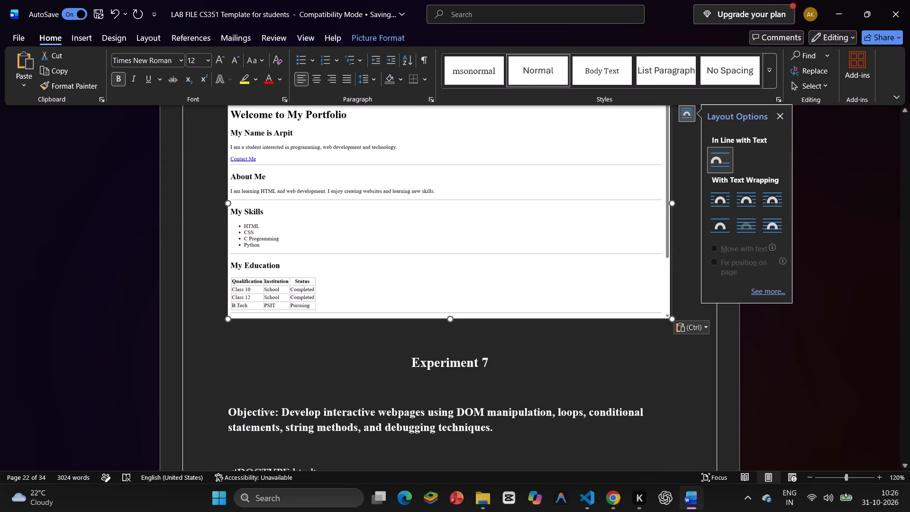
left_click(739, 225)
Add blank lines above the Experiment 7 heading so that the experiment starts at the top of the next page.
scroll(645, 393, "up", 2)
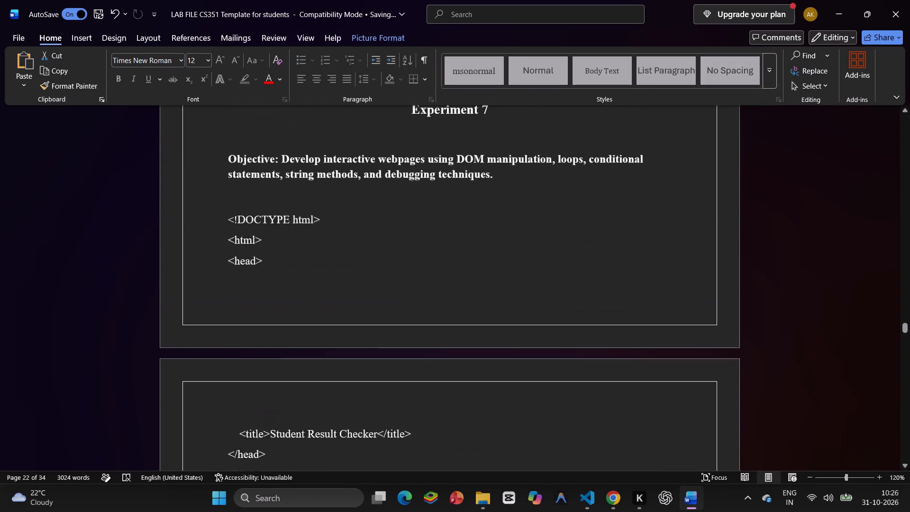
scroll(645, 393, "up", 2)
scroll(645, 393, "down", 3, "ctrl")
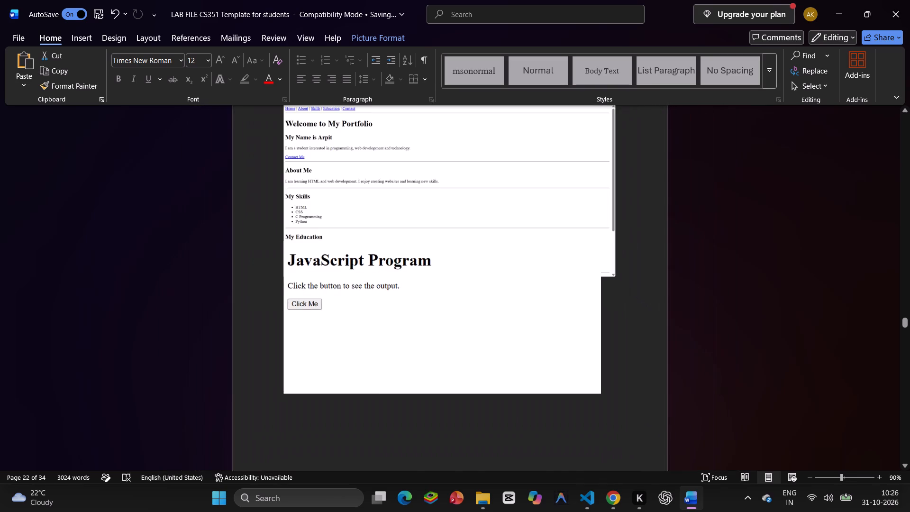
scroll(645, 393, "down", 1, "ctrl")
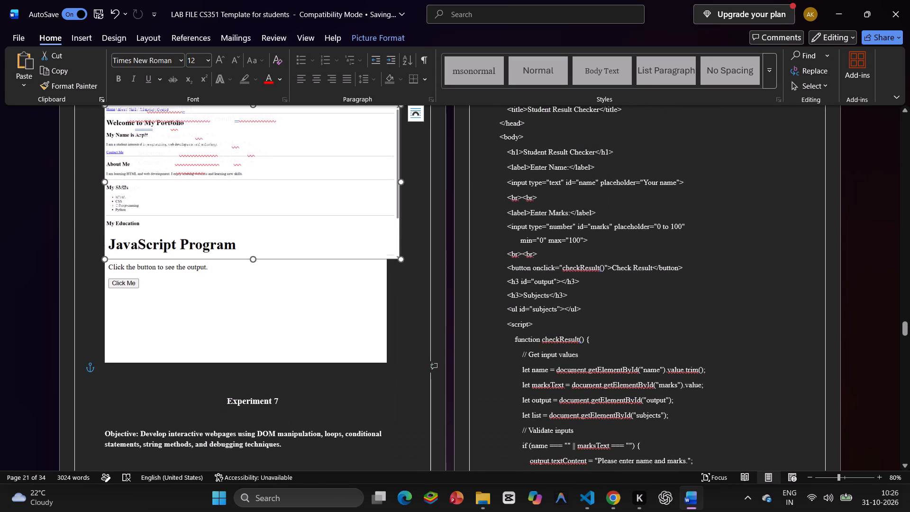
left_click(227, 400)
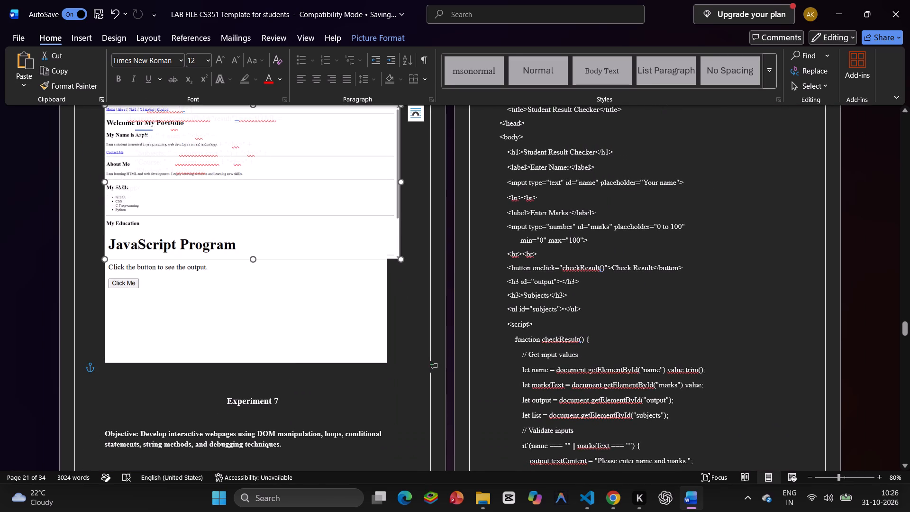
key("Return")
key("Return")
key("Return")
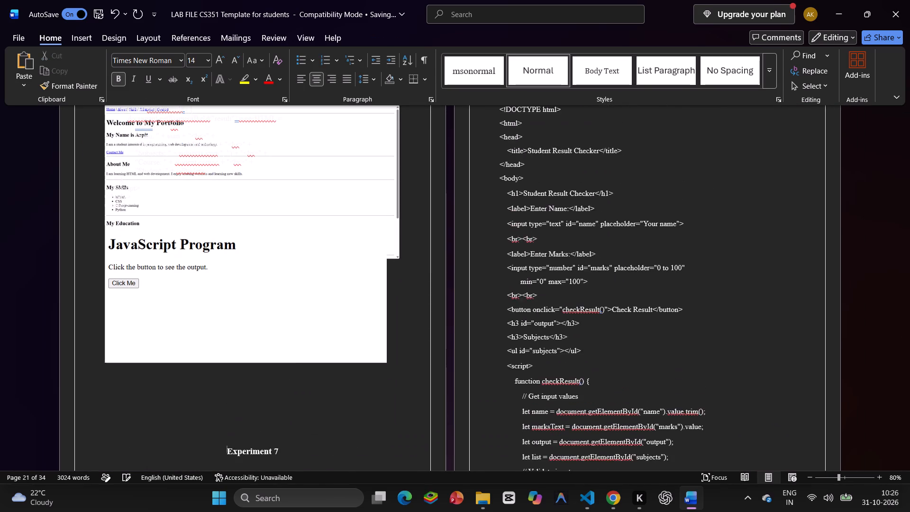
key("Return")
key("Return")
key("Return")
key("Return")
key("Return")
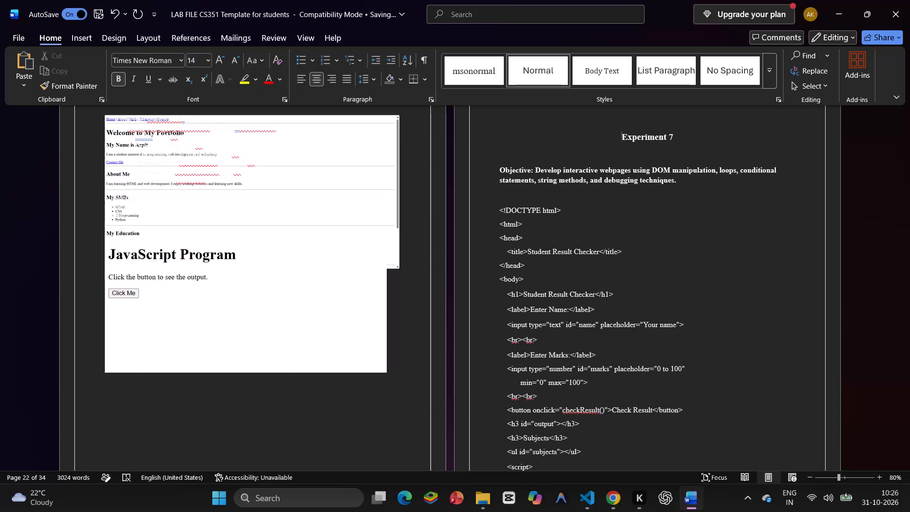
key("BackSpace")
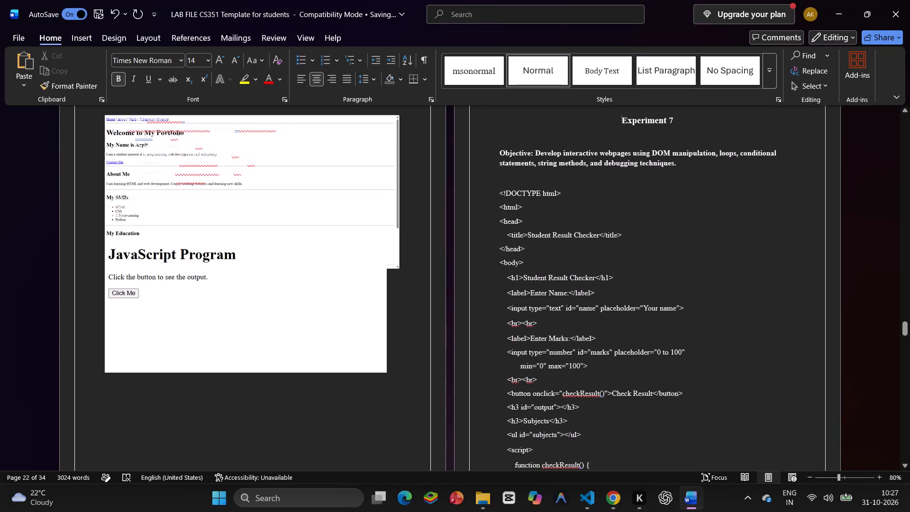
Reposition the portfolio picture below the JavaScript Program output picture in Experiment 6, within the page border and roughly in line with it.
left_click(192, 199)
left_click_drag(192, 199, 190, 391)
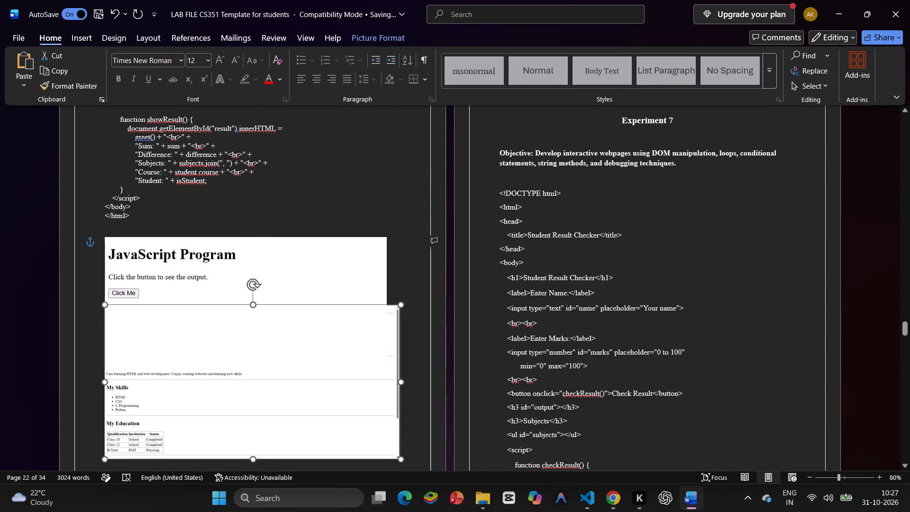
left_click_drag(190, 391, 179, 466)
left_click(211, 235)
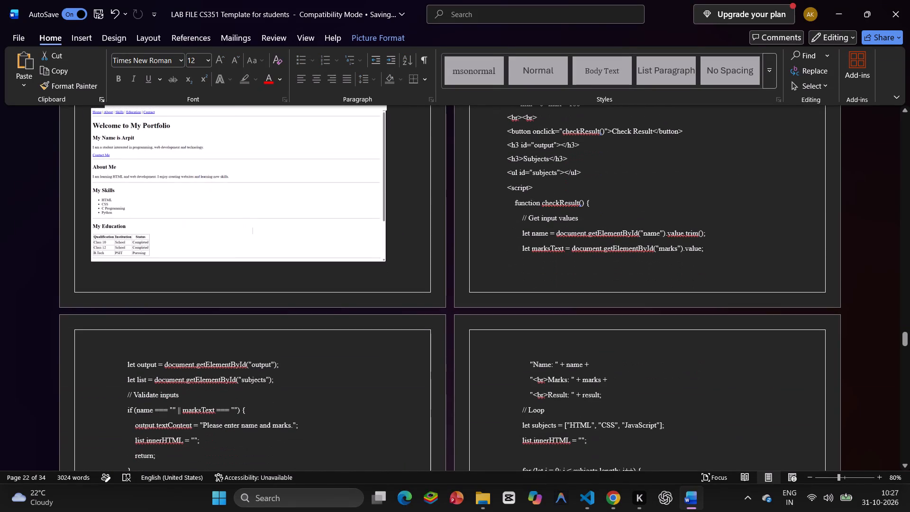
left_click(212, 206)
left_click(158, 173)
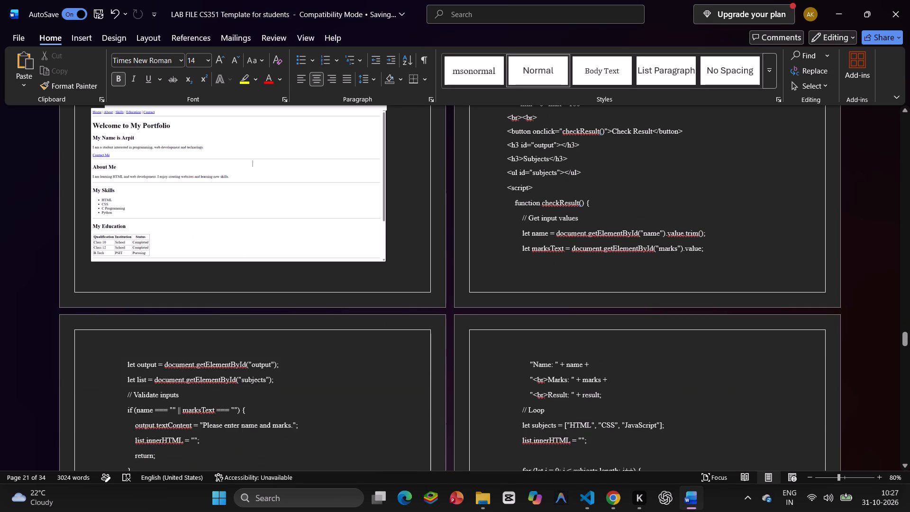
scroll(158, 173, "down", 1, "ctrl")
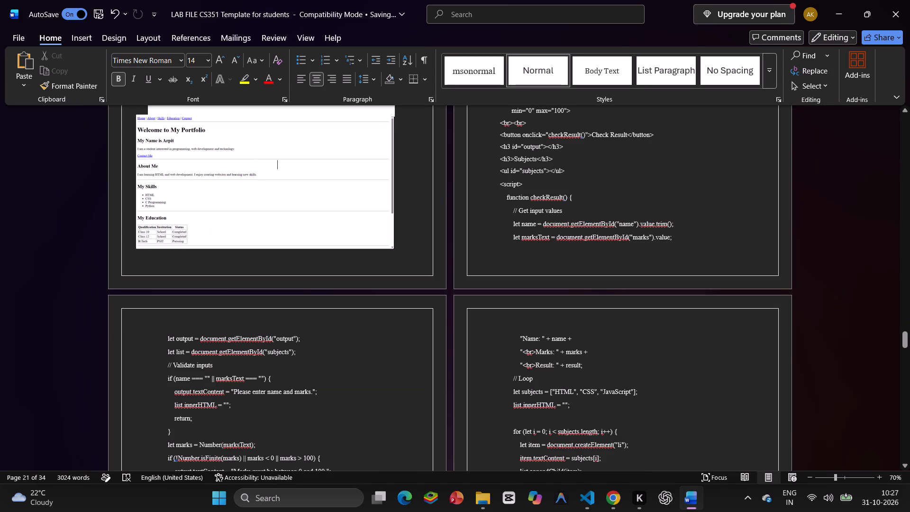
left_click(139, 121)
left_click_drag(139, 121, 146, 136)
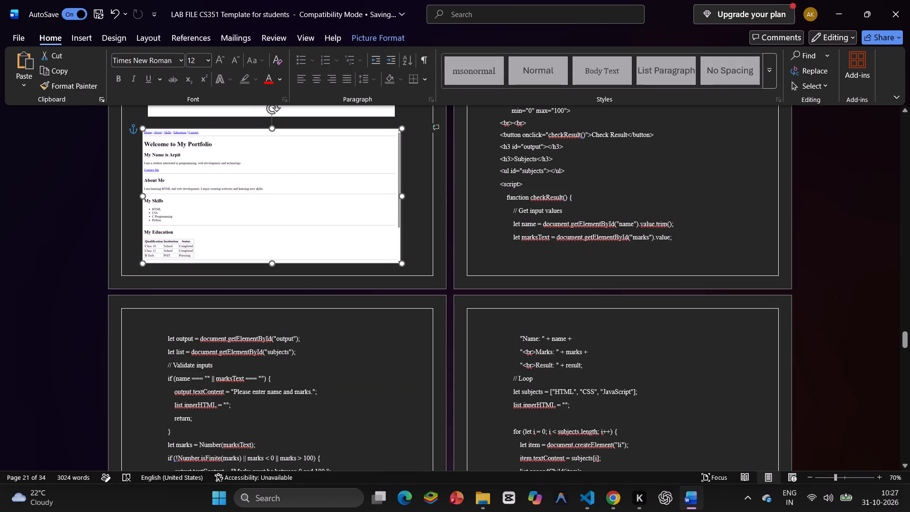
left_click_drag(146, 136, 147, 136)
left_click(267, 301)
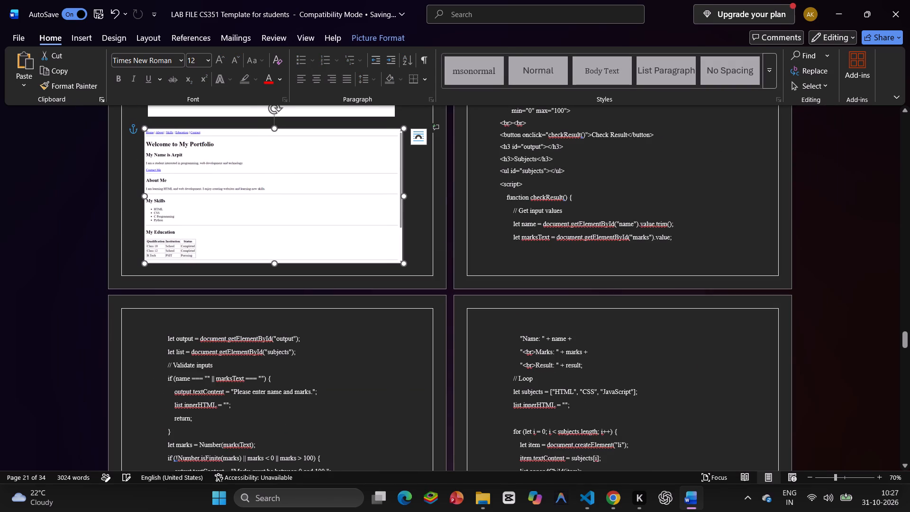
Review the output pictures and page layout across Experiments 1 to 8, checking where the portfolio picture belongs.
scroll(267, 301, "up", 5)
scroll(240, 374, "down", 1)
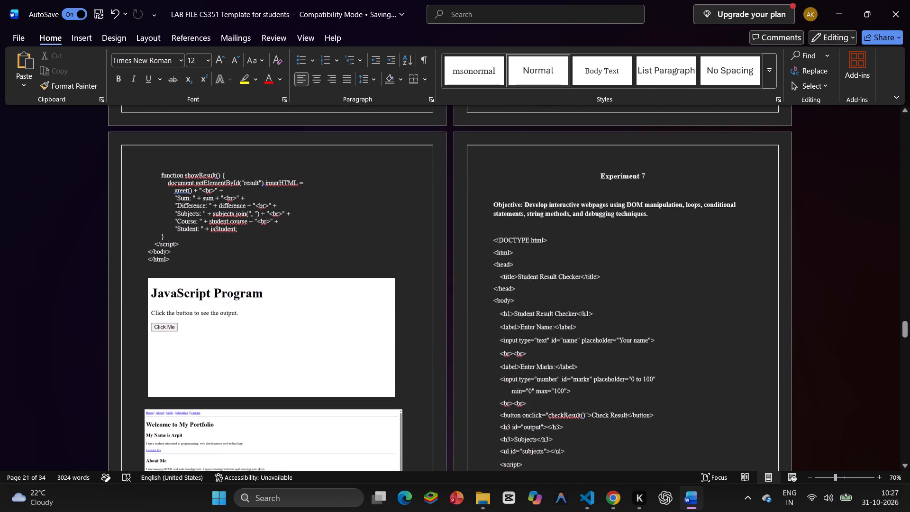
scroll(240, 374, "down", 1)
left_click(225, 414)
left_click(266, 352)
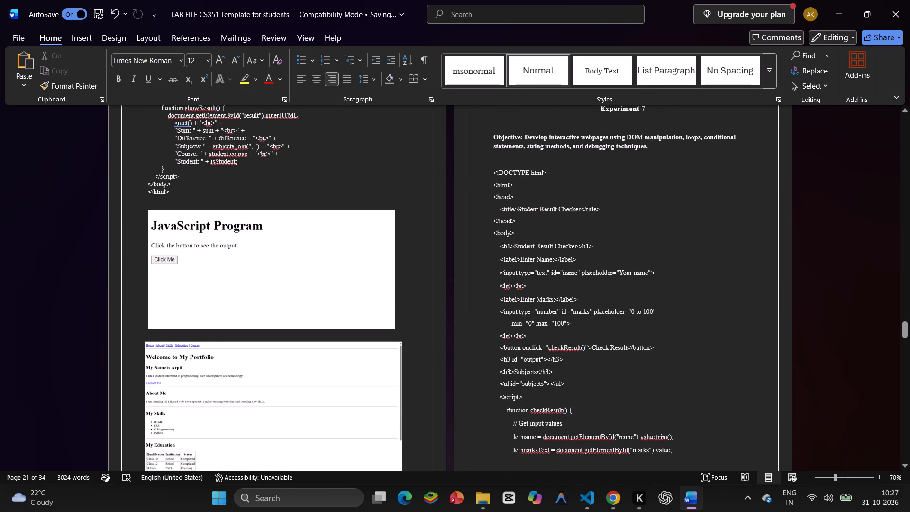
scroll(266, 352, "up", 13)
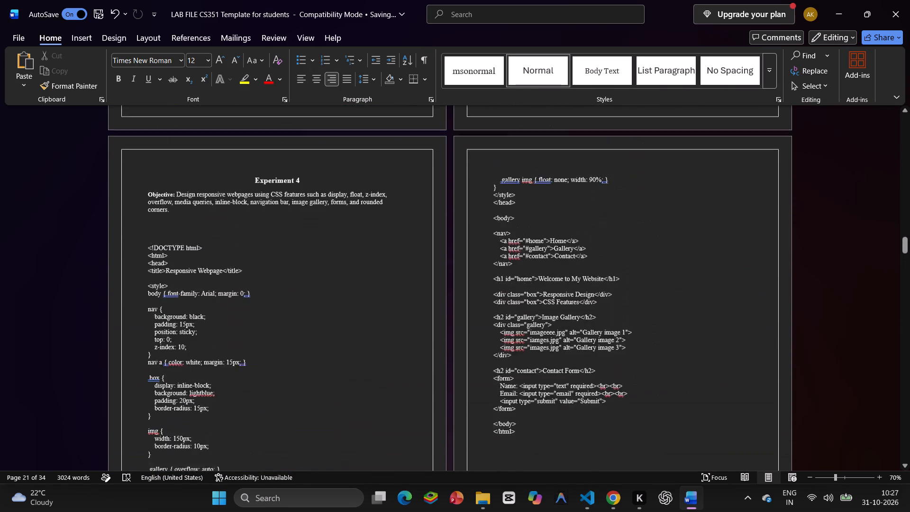
scroll(266, 352, "up", 13)
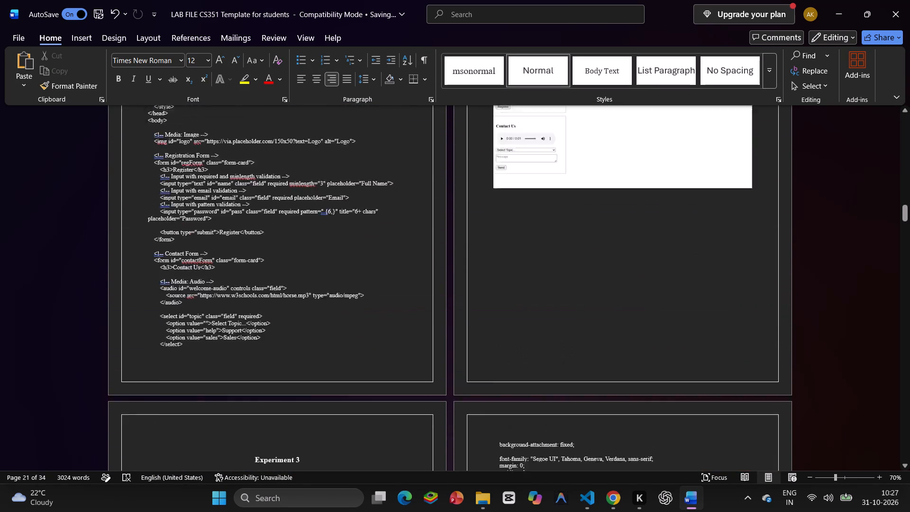
scroll(266, 352, "up", 10)
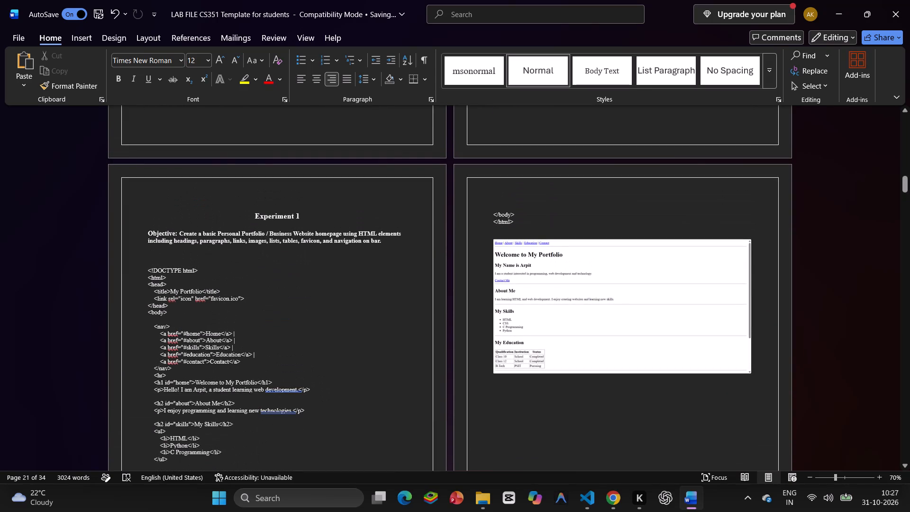
scroll(483, 345, "down", 20)
scroll(483, 345, "down", 1)
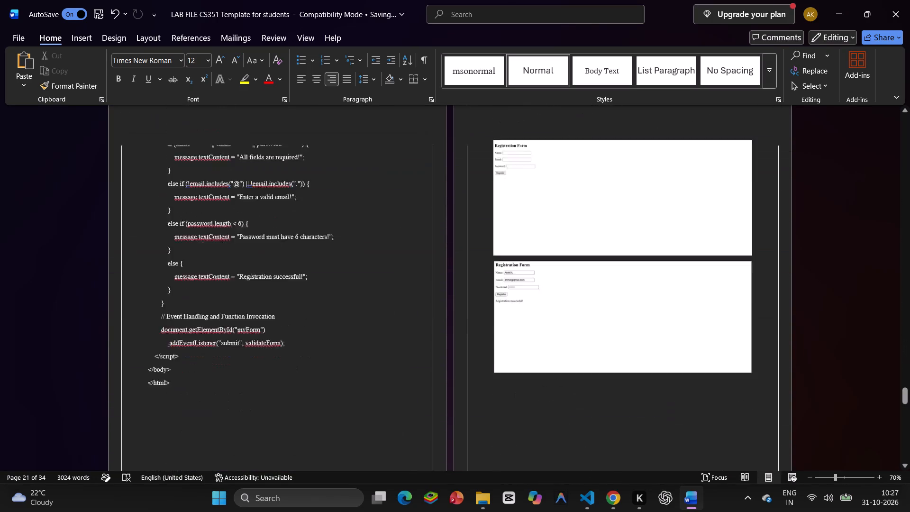
scroll(483, 345, "down", 2)
scroll(483, 345, "up", 6)
right_click(483, 345)
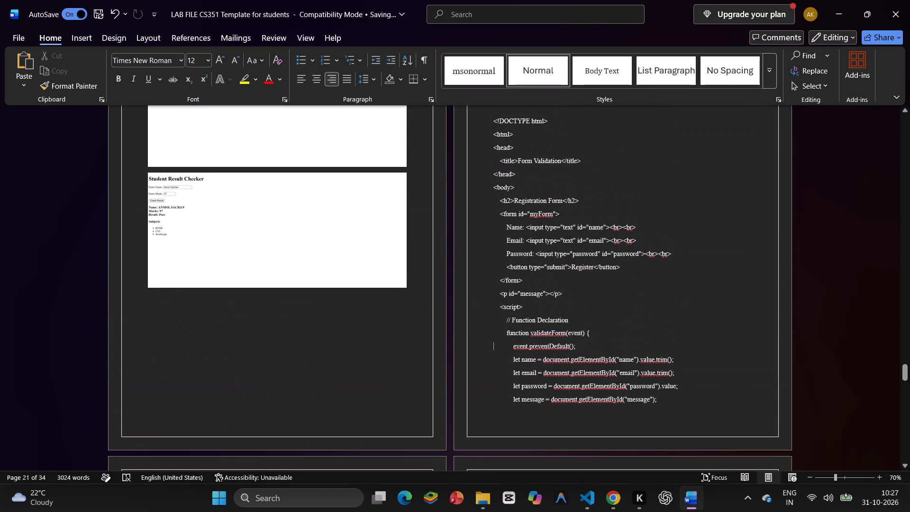
scroll(321, 274, "up", 3)
left_click(387, 212)
scroll(387, 212, "up", 2)
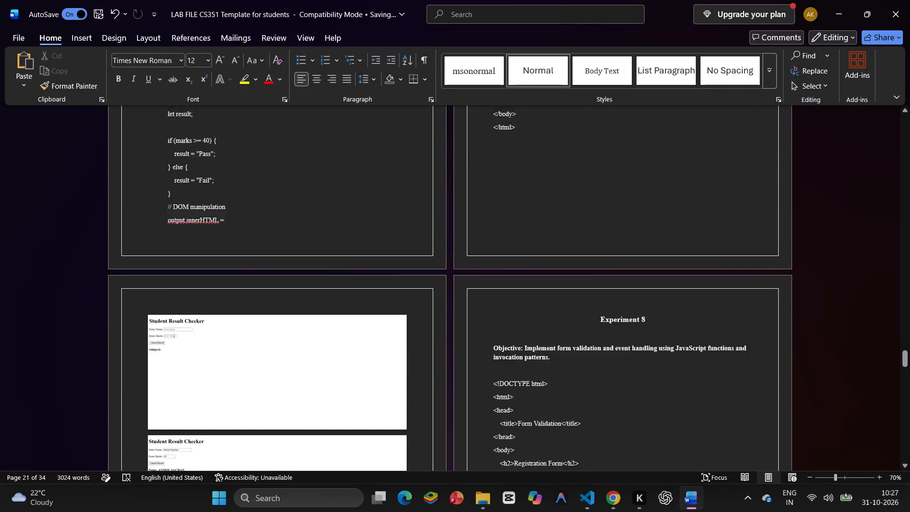
Delete the portfolio picture below the JavaScript Program output picture in Experiment 6.
scroll(387, 212, "up", 7)
left_click(318, 304)
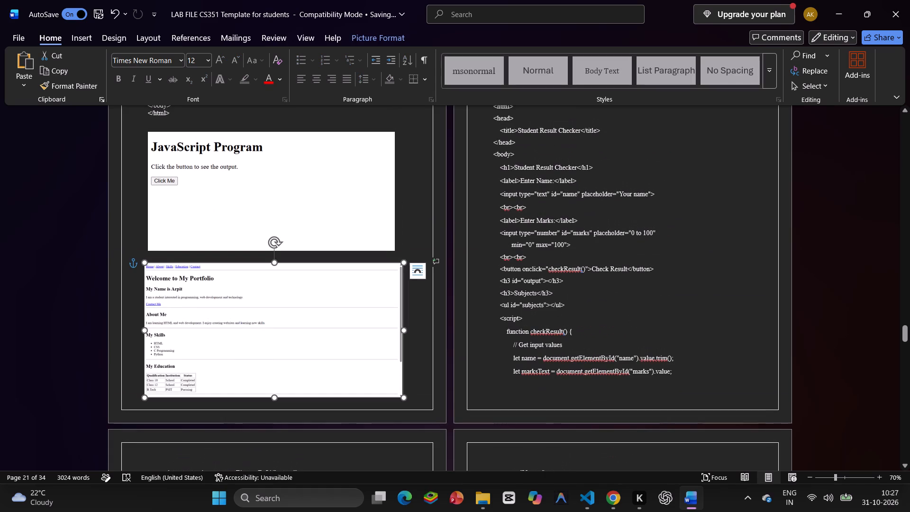
scroll(217, 311, "up", 1)
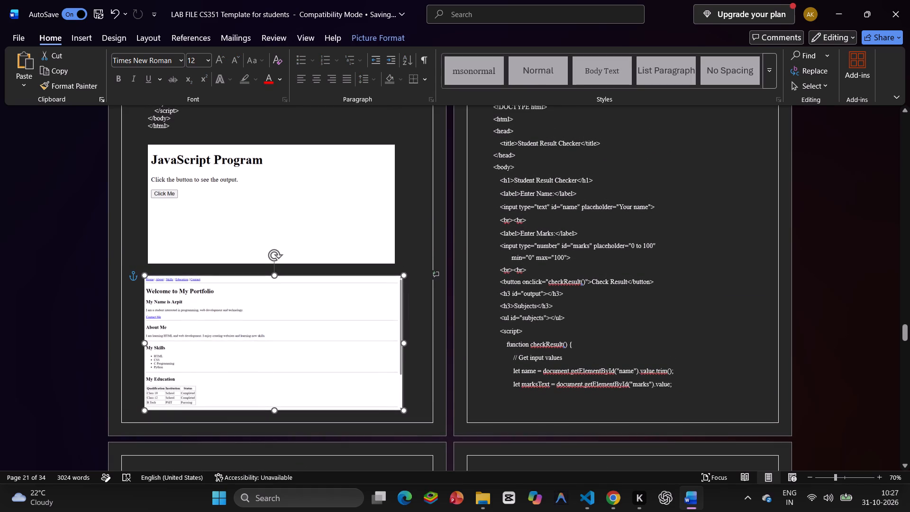
key("BackSpace")
Copy the JavaScript Program screenshot greeting Arpit from the File Explorer gallery and paste it in Word below Experiment 6's first output picture.
left_click(480, 503)
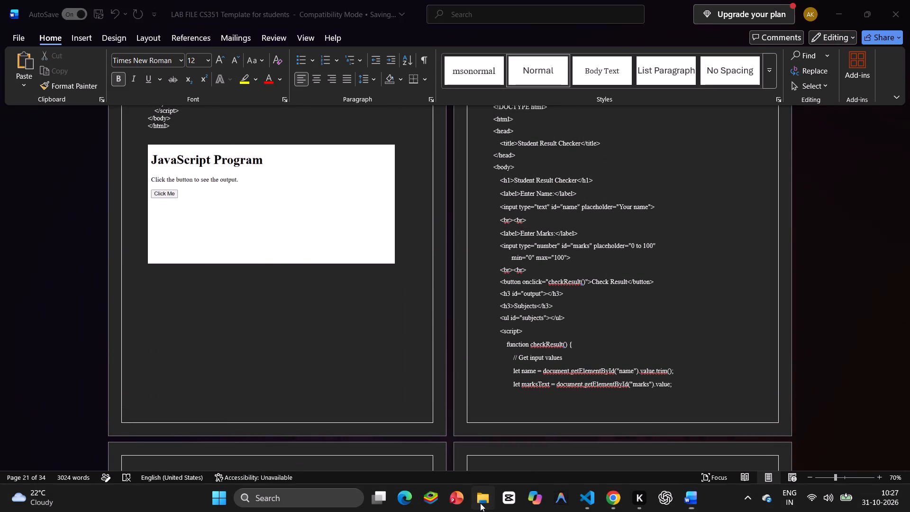
double_click(216, 309)
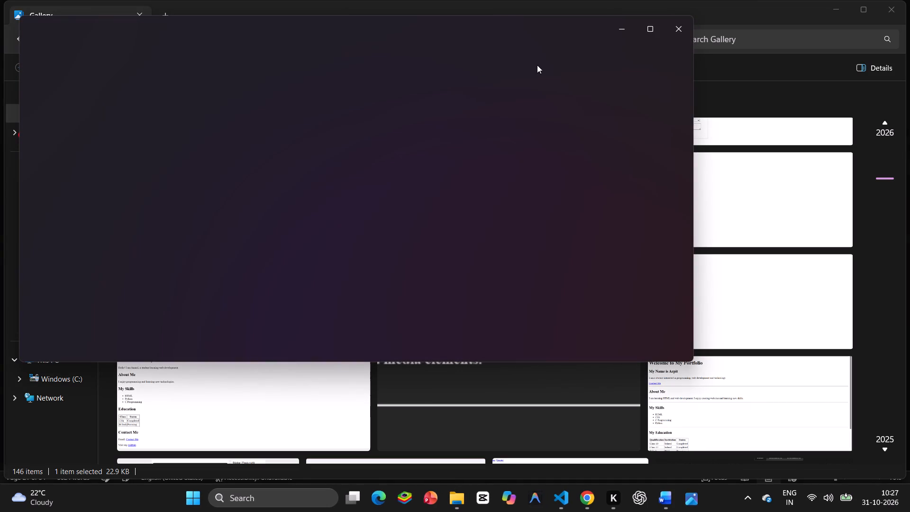
left_click(678, 34)
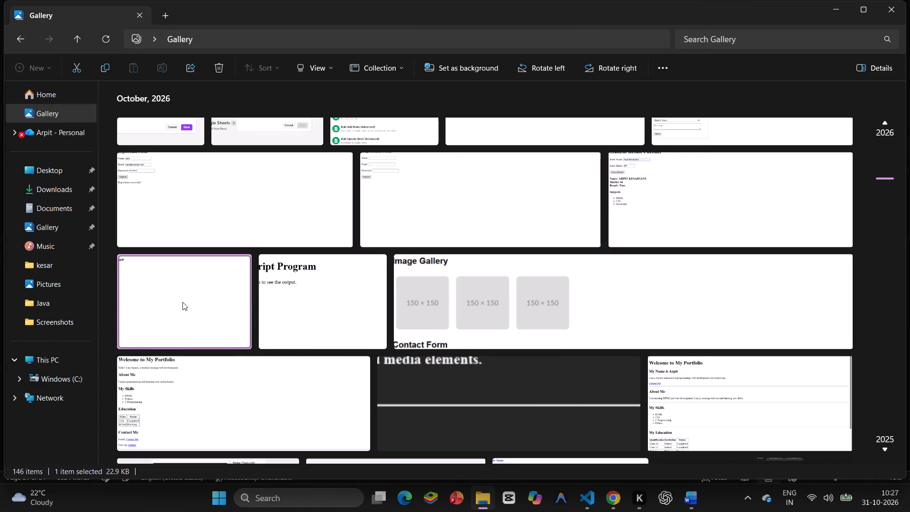
left_click(182, 302)
key("ctrl+c")
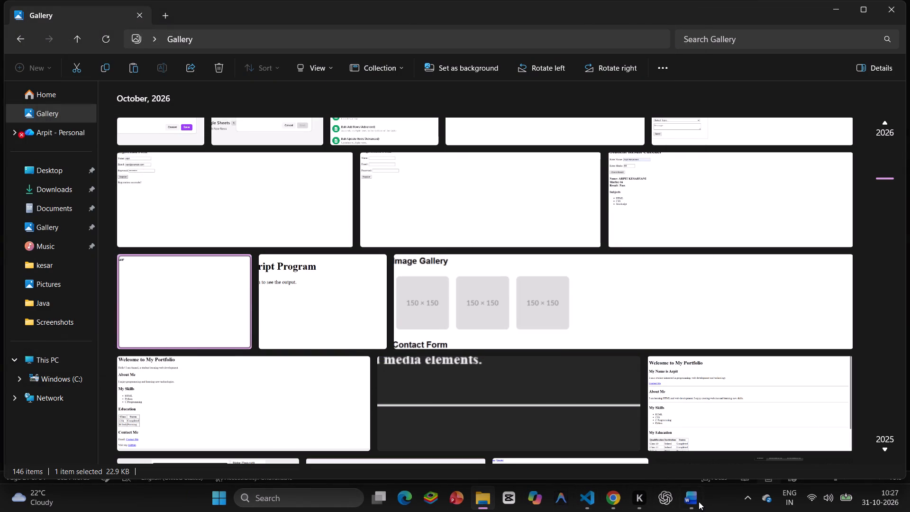
left_click(698, 501)
key("ctrl+v")
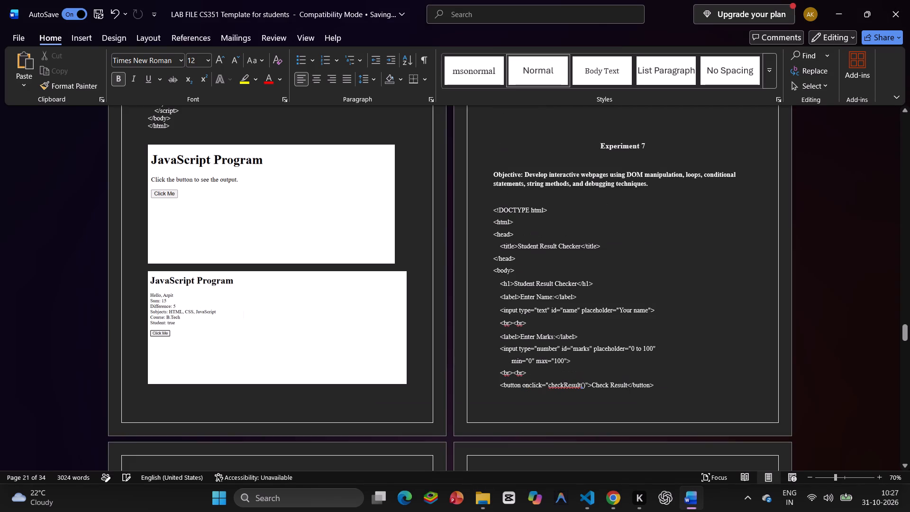
Delete the blank lines above the Experiment 7 heading so that it starts at the top of its page.
scroll(277, 407, "down", 2)
scroll(277, 407, "up", 2)
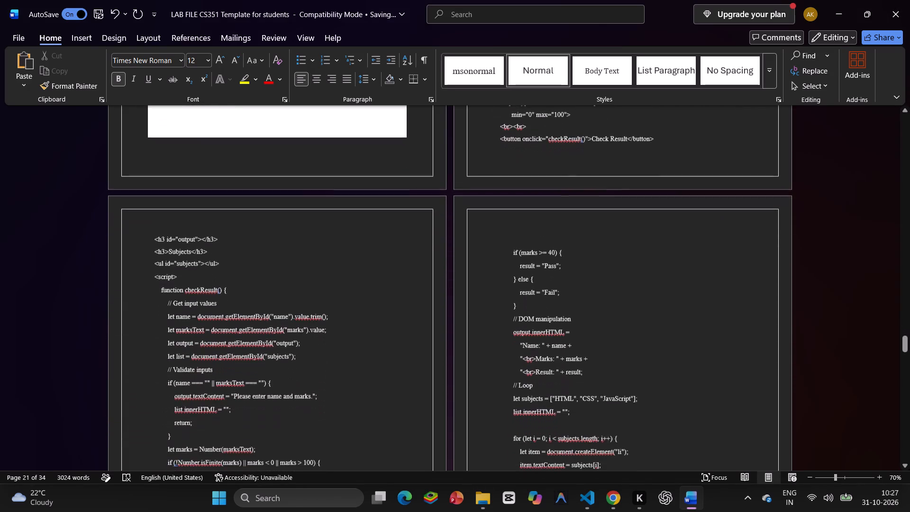
scroll(277, 407, "up", 2)
scroll(277, 407, "down", 1)
scroll(566, 161, "up", 1)
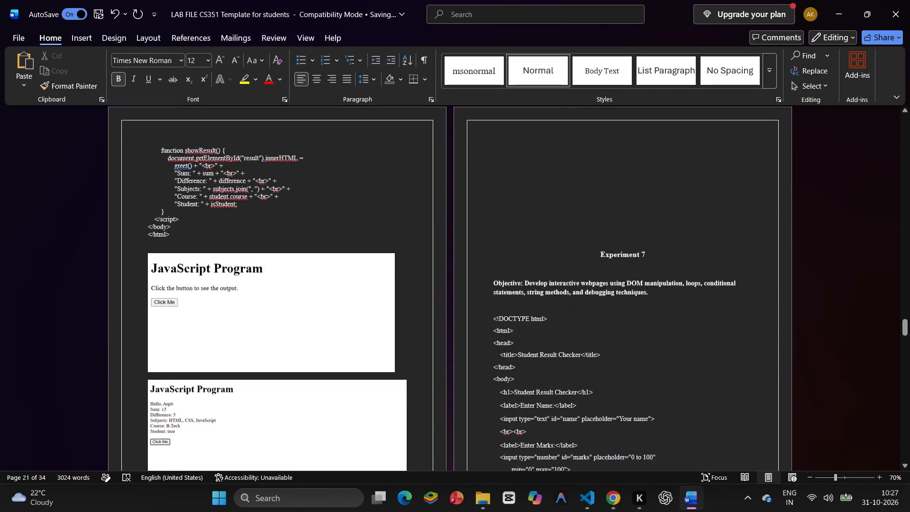
left_click(606, 268)
left_click(615, 261)
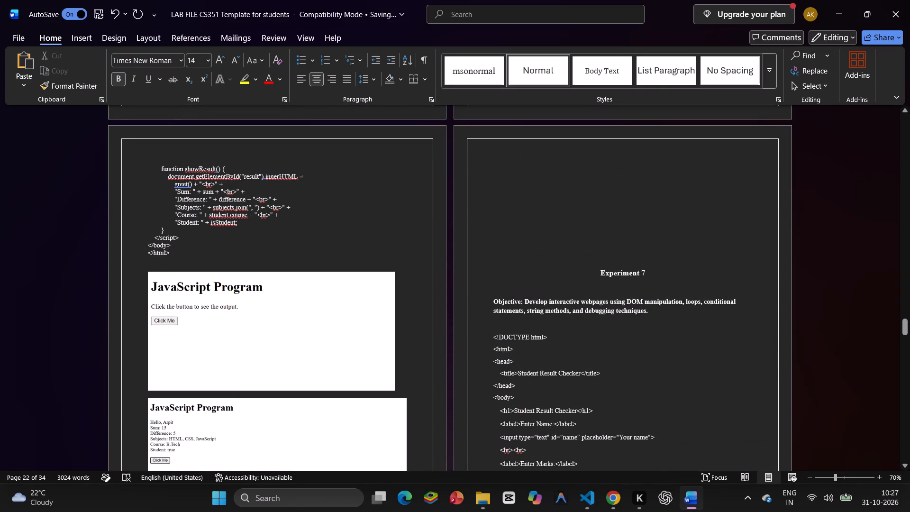
key("BackSpace")
key("BackSpace")
key("BackSpace")
key("BackSpace")
key("BackSpace")
key("BackSpace")
key("BackSpace")
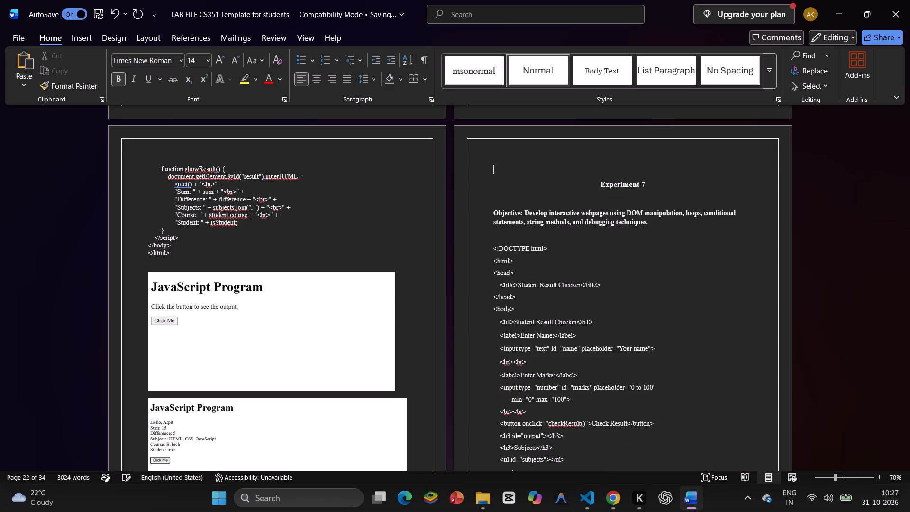
key("BackSpace")
Replace Experiment 7's second Student Result Checker picture with the gallery screenshot showing Arpit's result with 66 marks.
scroll(695, 271, "down", 4)
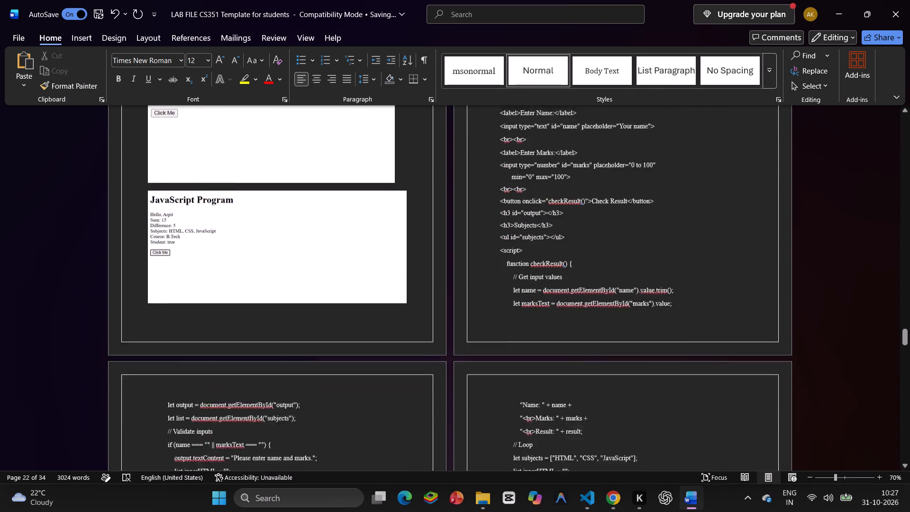
scroll(695, 271, "down", 2)
scroll(591, 398, "down", 2)
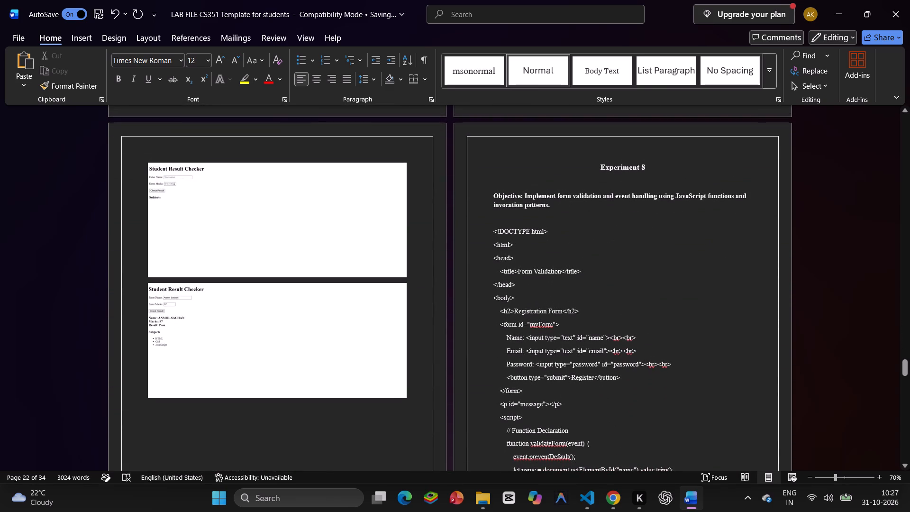
left_click(356, 348)
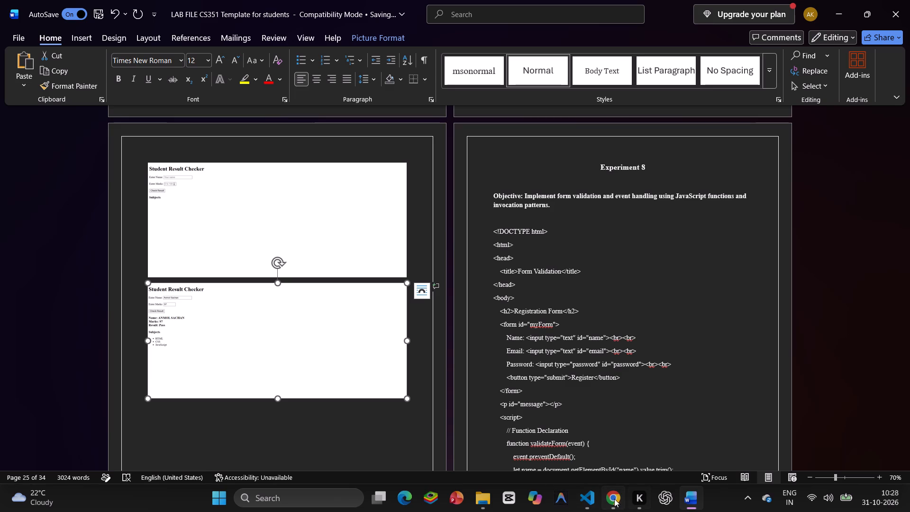
left_click(493, 497)
scroll(496, 283, "up", 1)
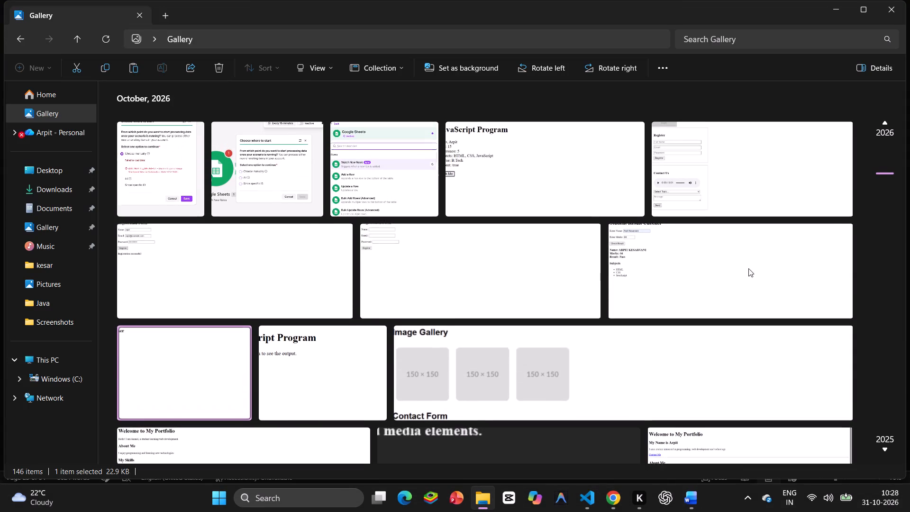
double_click(759, 274)
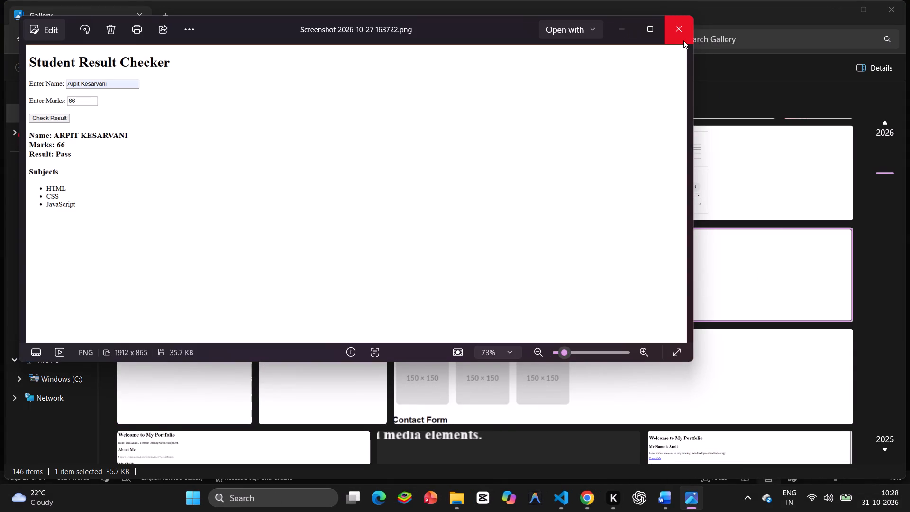
left_click(683, 40)
left_click(657, 258)
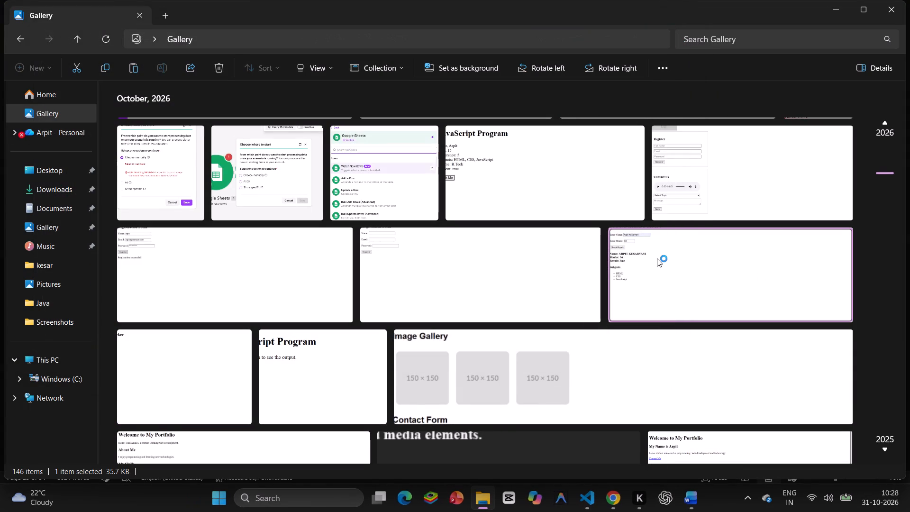
key("ctrl+c")
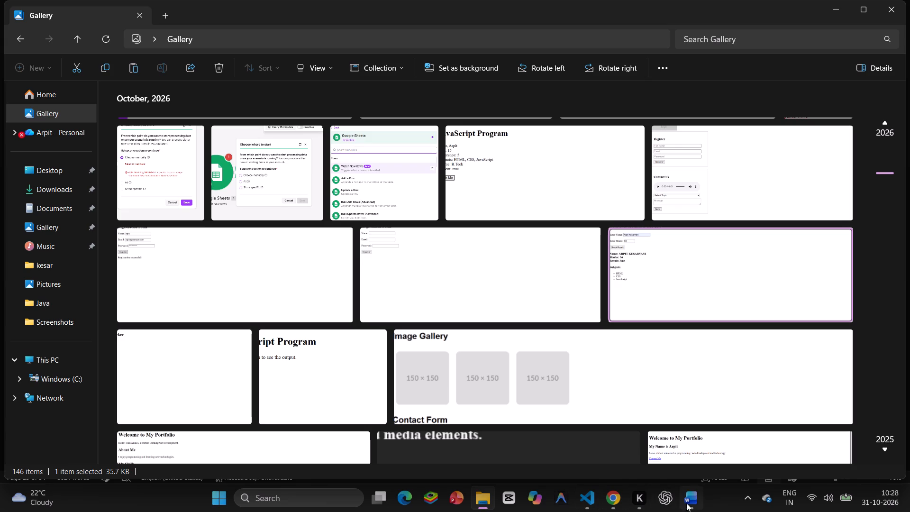
left_click(692, 501)
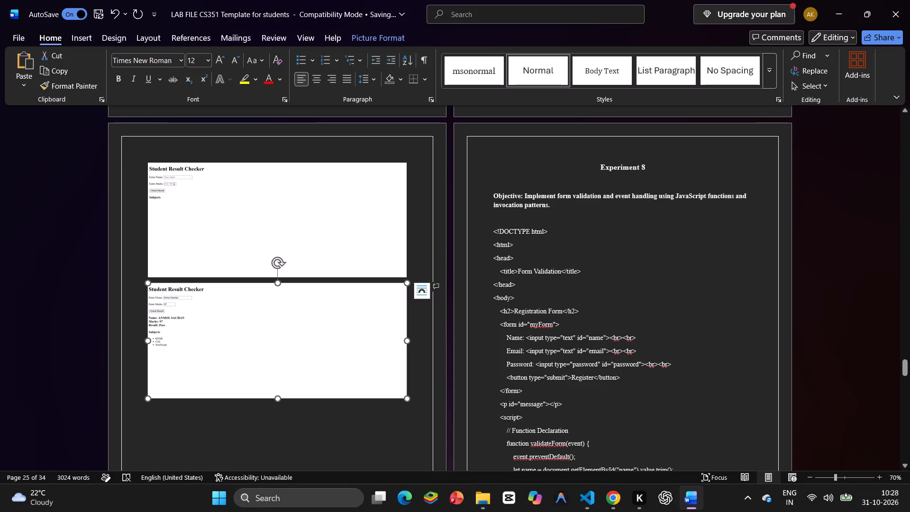
key("BackSpace")
key("ctrl+v")
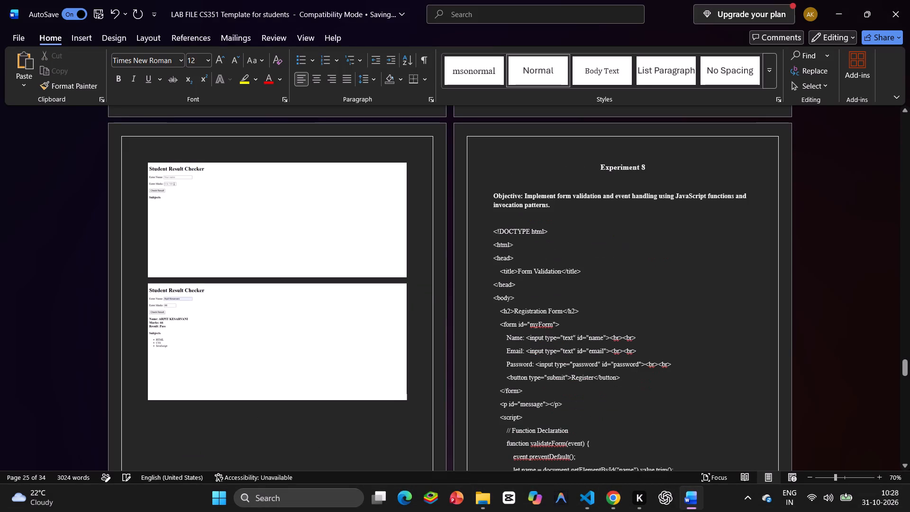
Review the pages from Experiment 7's output pictures through Experiment 8's code to its Registration Form pictures.
scroll(337, 399, "down", 1)
scroll(529, 329, "up", 1)
scroll(583, 362, "down", 1)
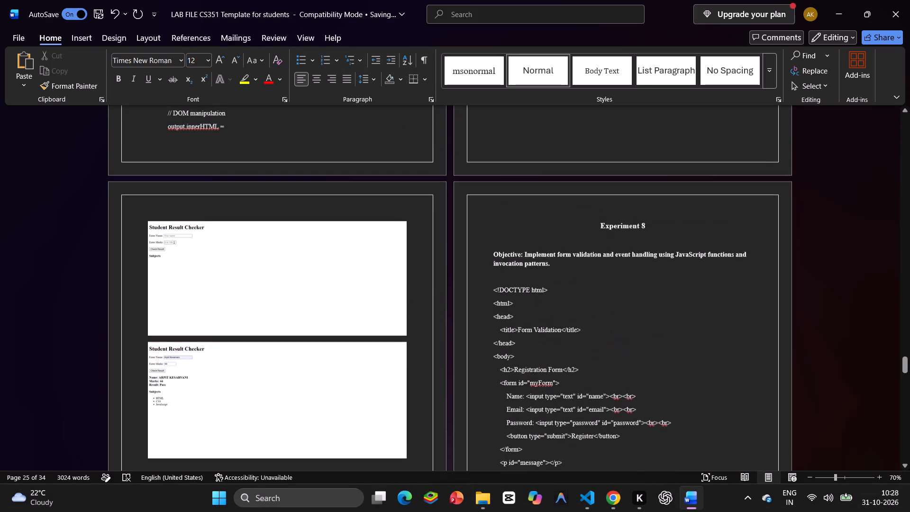
scroll(583, 362, "down", 1)
scroll(583, 362, "up", 1)
scroll(608, 290, "down", 1)
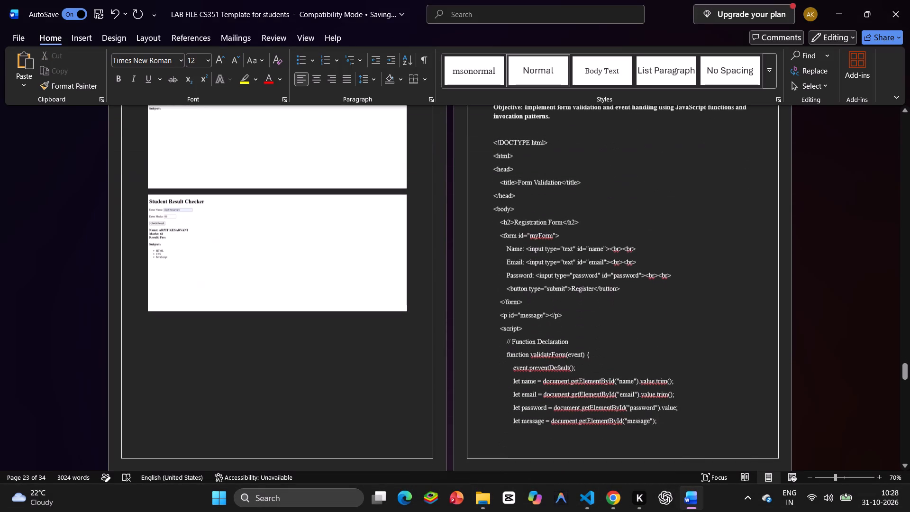
scroll(608, 290, "down", 3)
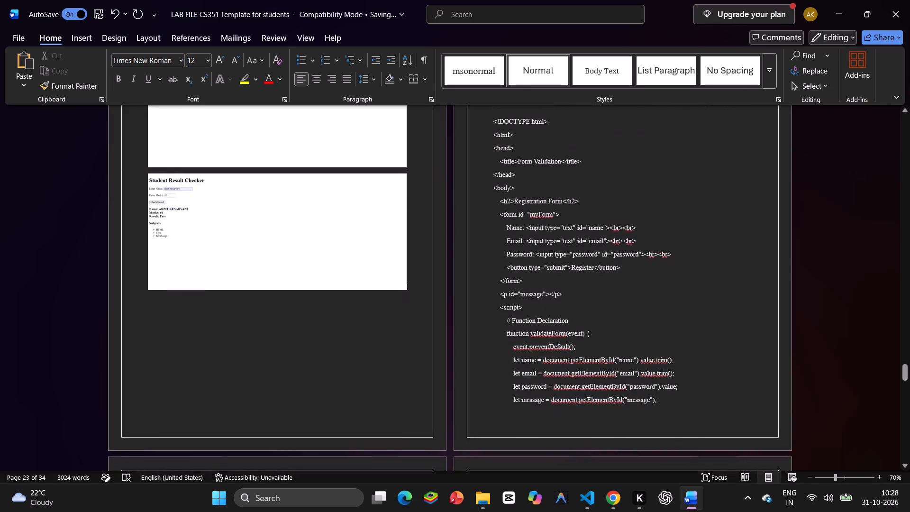
scroll(608, 290, "down", 2)
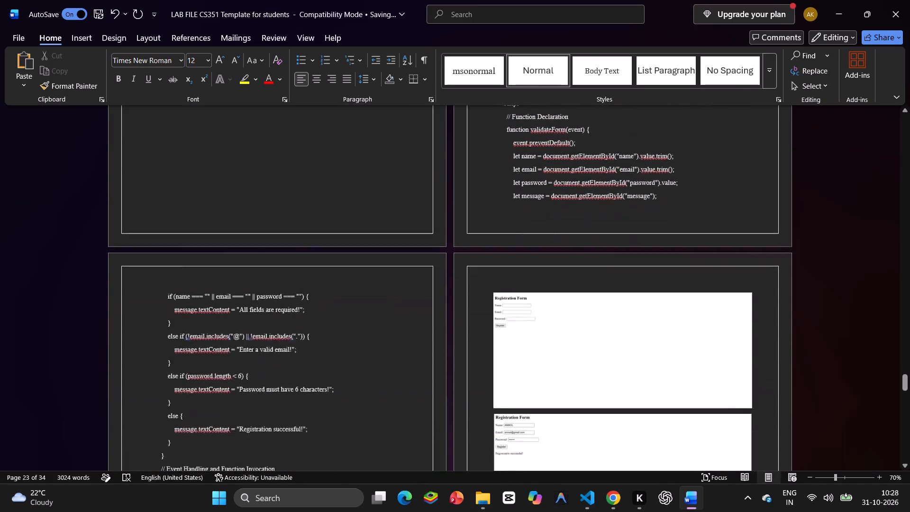
scroll(608, 290, "down", 1)
scroll(564, 332, "down", 1)
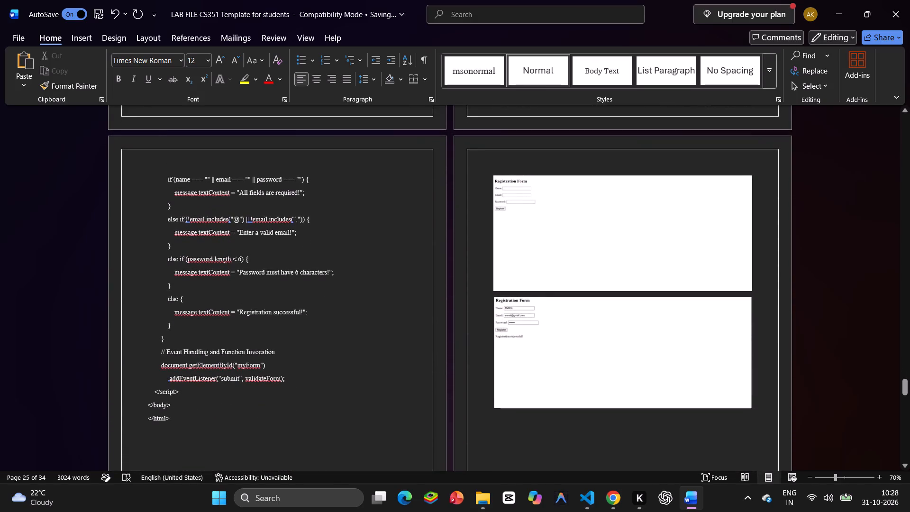
scroll(535, 379, "down", 1)
scroll(622, 388, "down", 1)
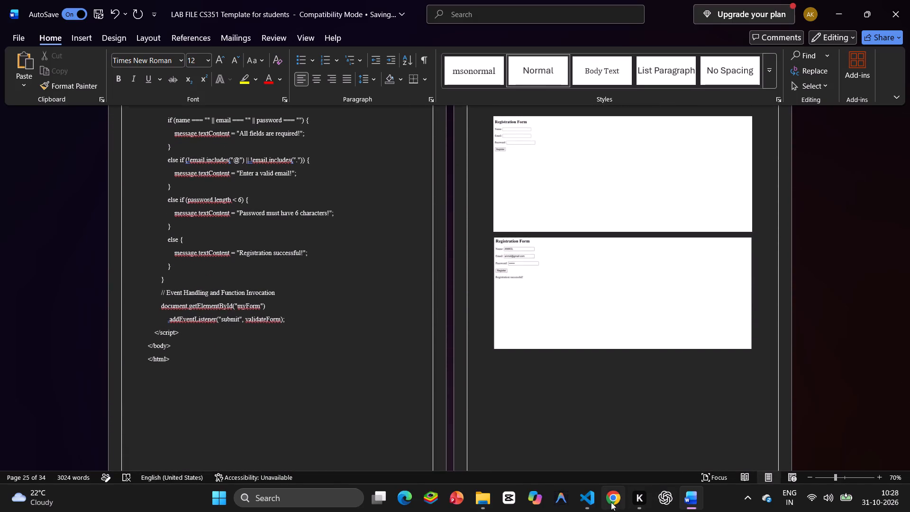
Copy the Registration Form screenshot with Arpit's successful registration from the File Explorer gallery.
left_click(611, 502)
left_click(490, 506)
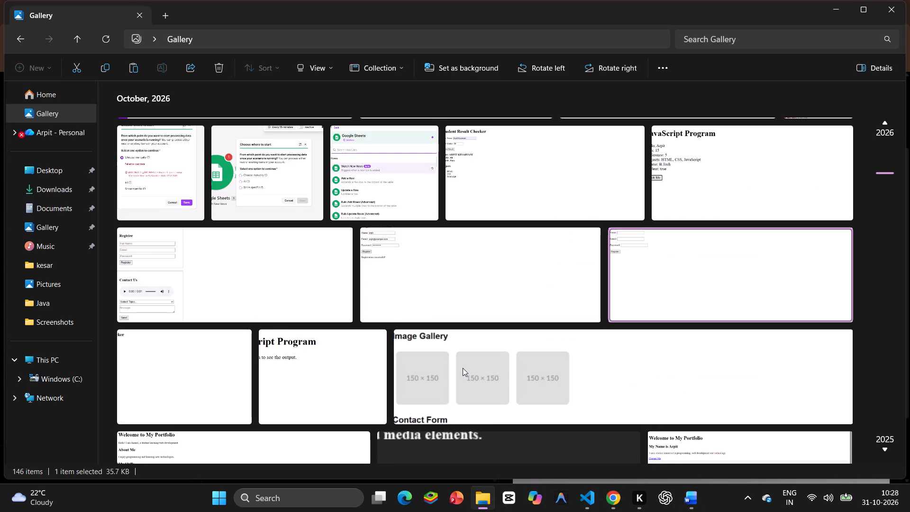
scroll(463, 368, "up", 2)
double_click(460, 368)
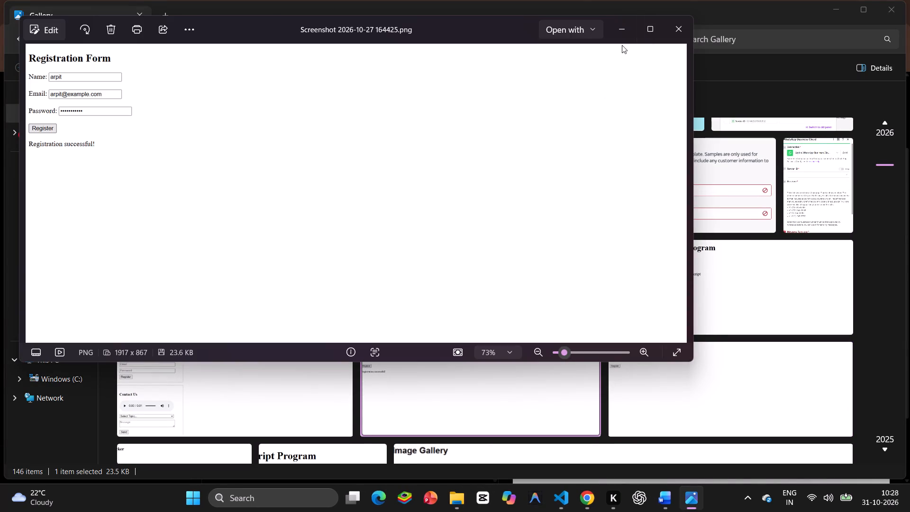
left_click(674, 25)
left_click(459, 370)
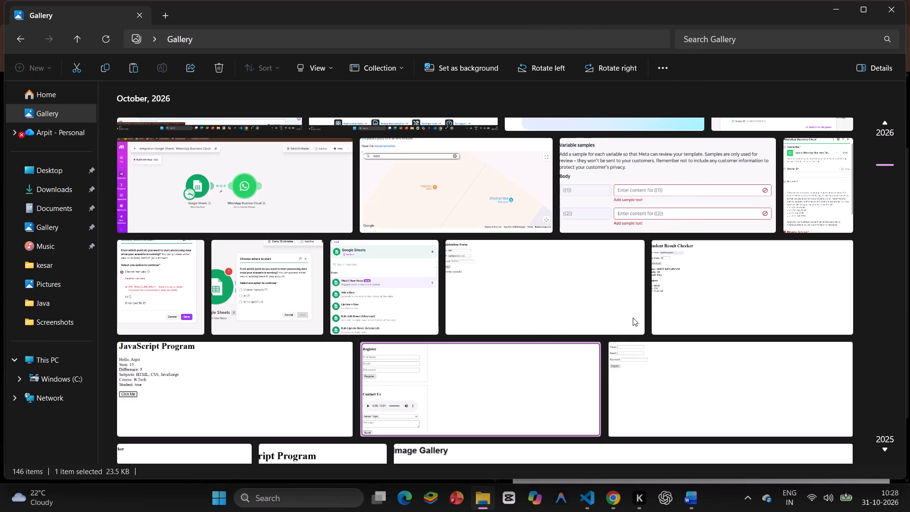
scroll(550, 313, "up", 1)
left_click(514, 320)
left_click(514, 320)
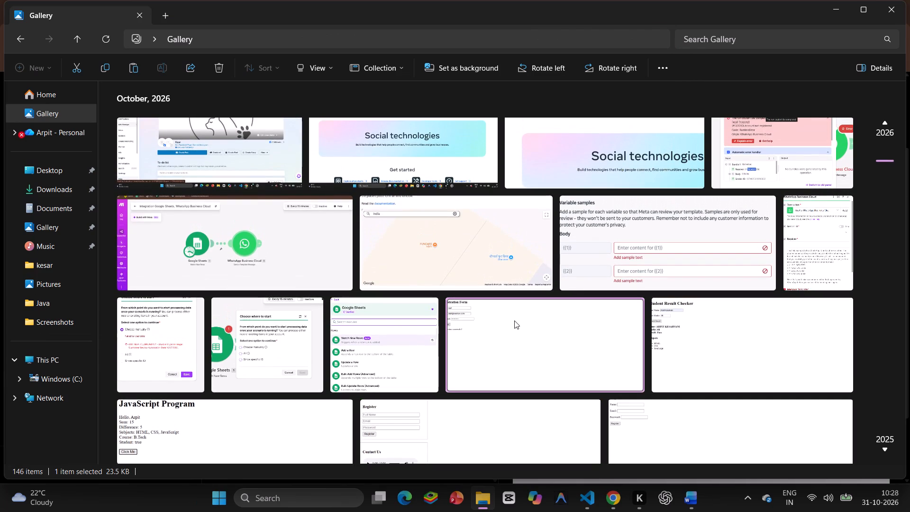
double_click(509, 339)
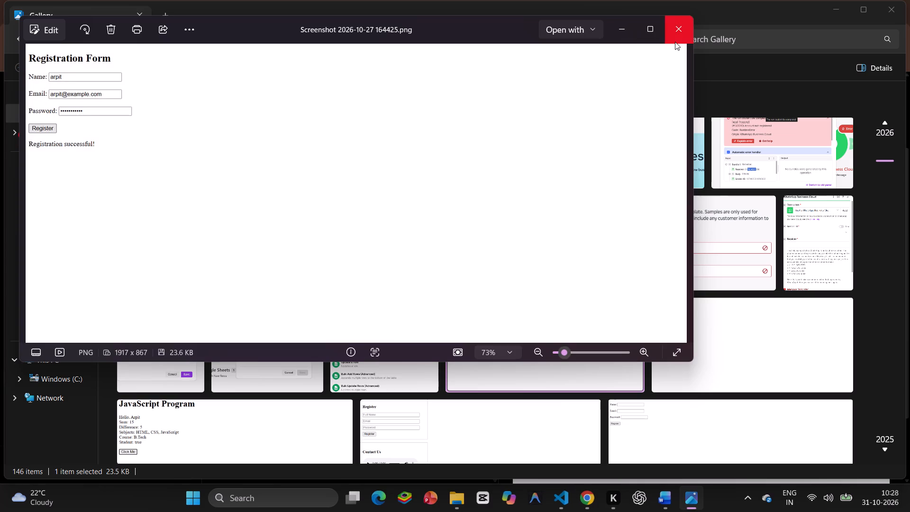
left_click(673, 44)
left_click(677, 36)
left_click(508, 338)
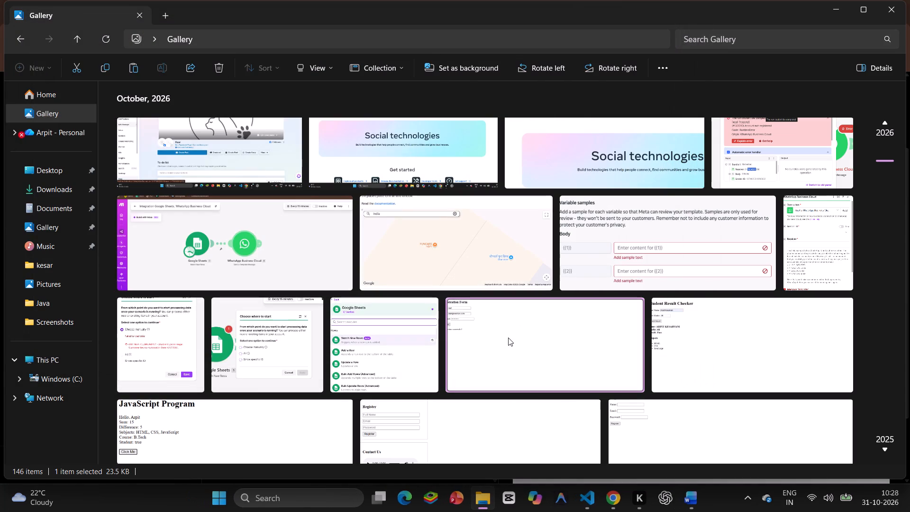
key("ctrl+c")
left_click(547, 340)
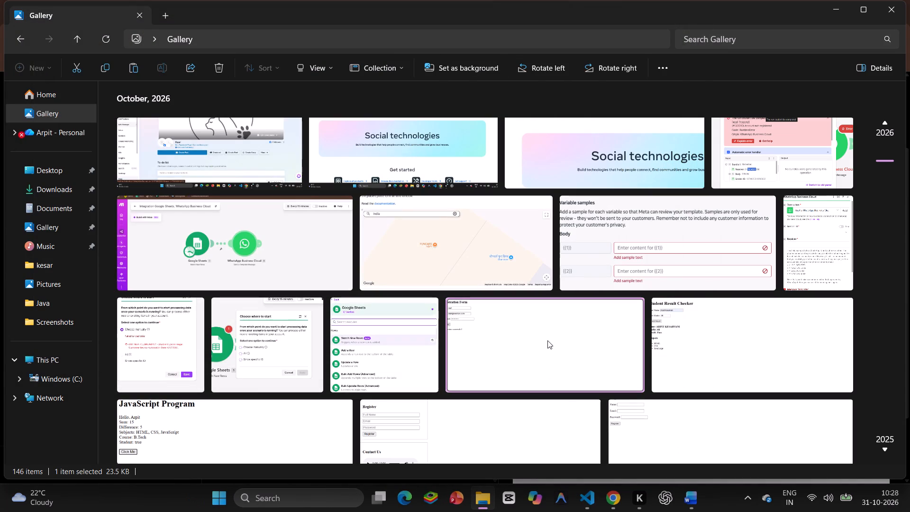
key("ctrl+c")
In Word, replace Experiment 8's second Registration Form picture with the copied screenshot.
left_click(682, 462)
left_click(621, 308)
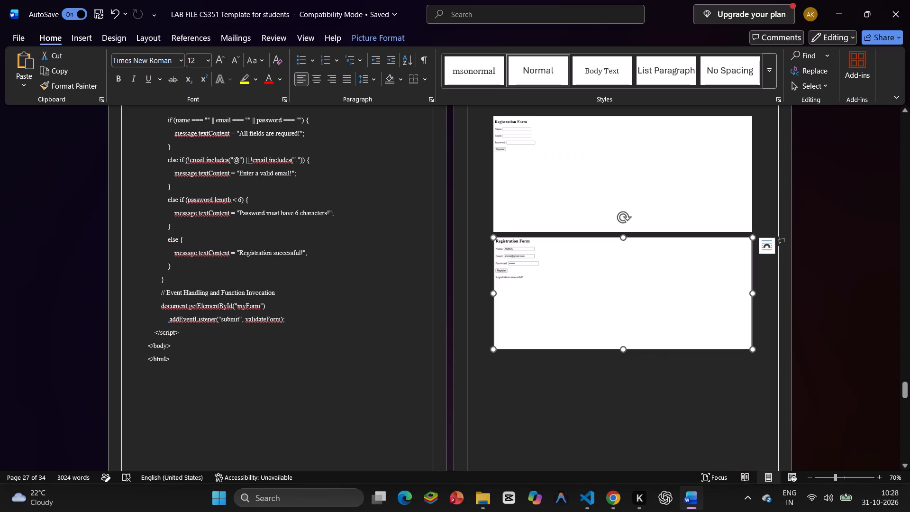
key("BackSpace")
key("ctrl+v")
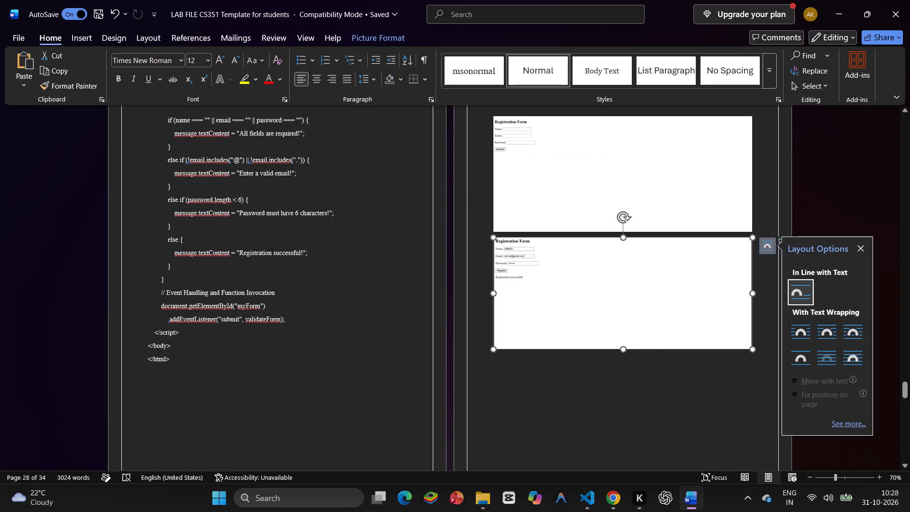
key("BackSpace")
left_click(597, 454)
left_click(603, 318)
key("BackSpace")
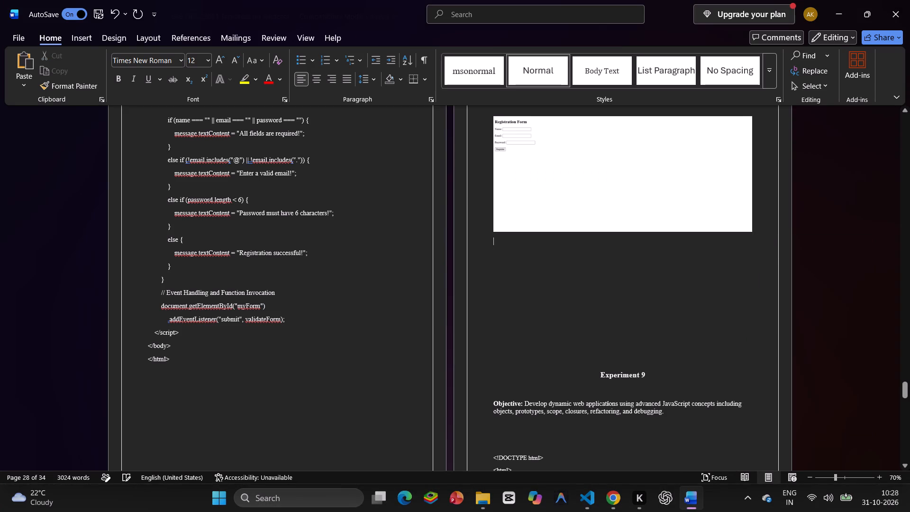
key("ctrl+v")
Review the remaining pages from Experiment 8's Registration Form pictures through the website usability experiment and back to the cover.
scroll(590, 386, "down", 1)
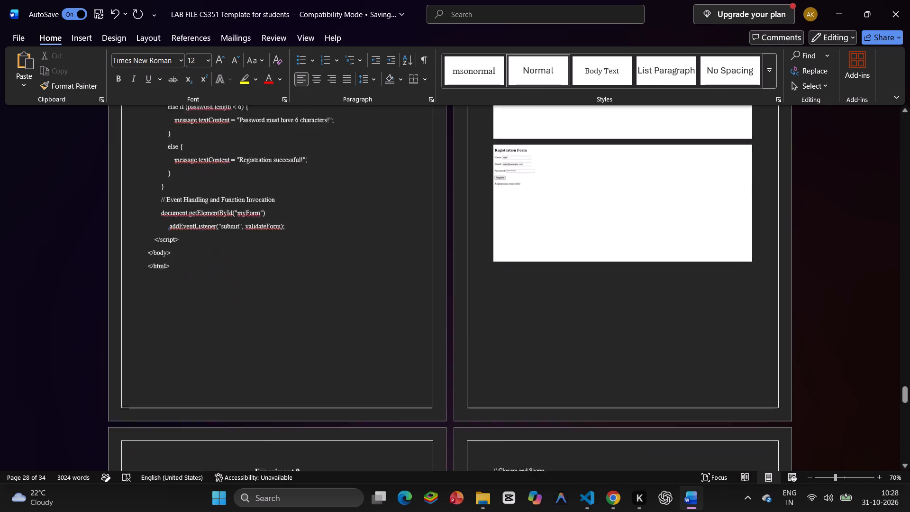
scroll(590, 386, "down", 2)
scroll(548, 396, "down", 4)
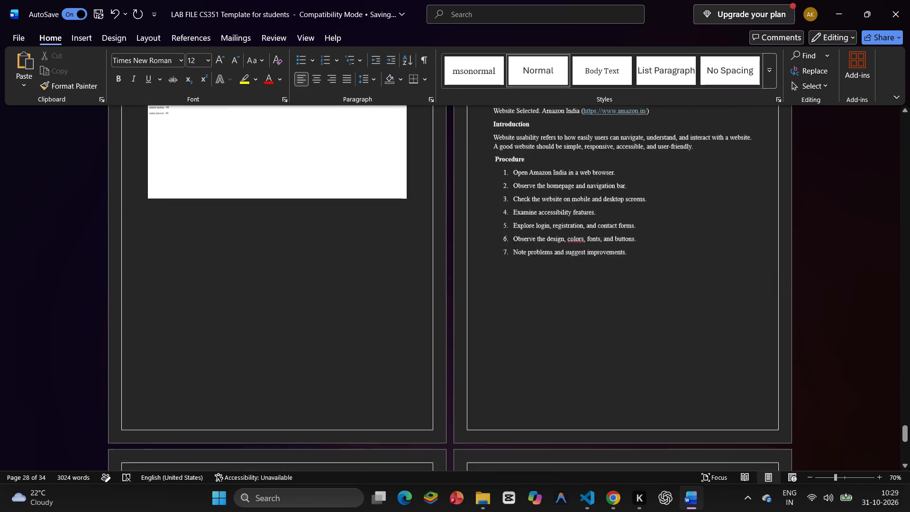
scroll(548, 396, "down", 5)
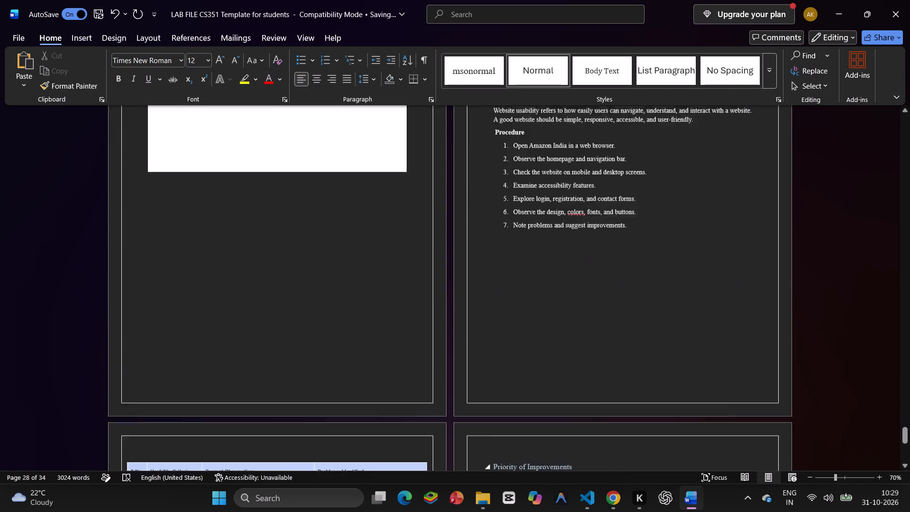
scroll(548, 396, "up", 20)
scroll(548, 396, "up", 20)
scroll(548, 396, "up", 14)
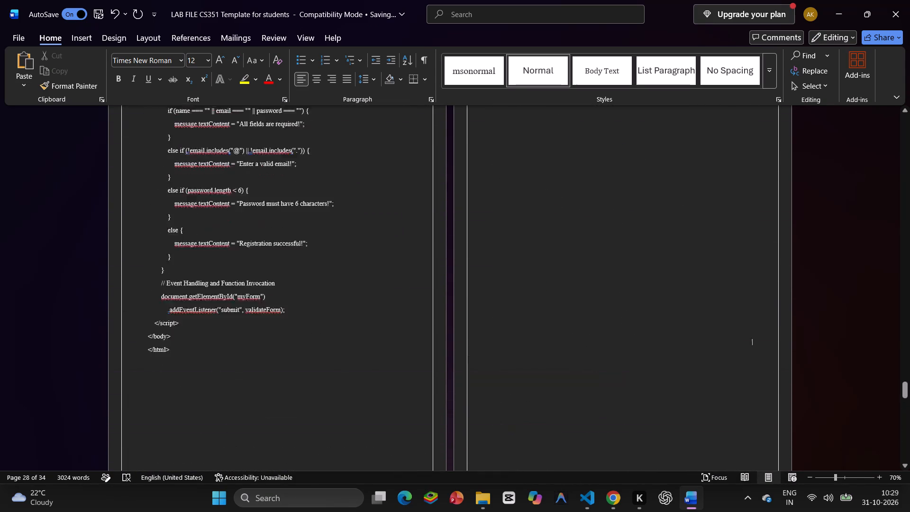
scroll(548, 396, "up", 20)
scroll(548, 396, "up", 20)
scroll(548, 396, "up", 3)
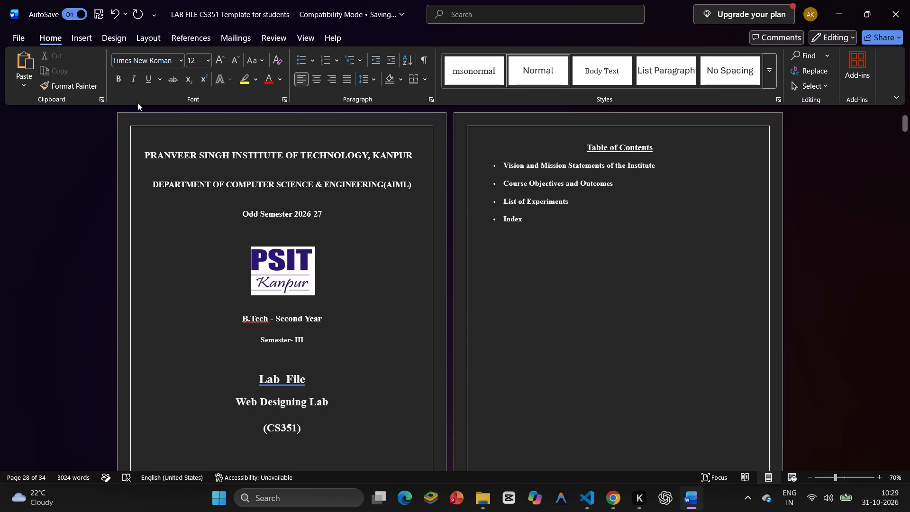
Print the lab file to a PDF document saved in the Documents folder as Web design lab final print.
left_click(25, 34)
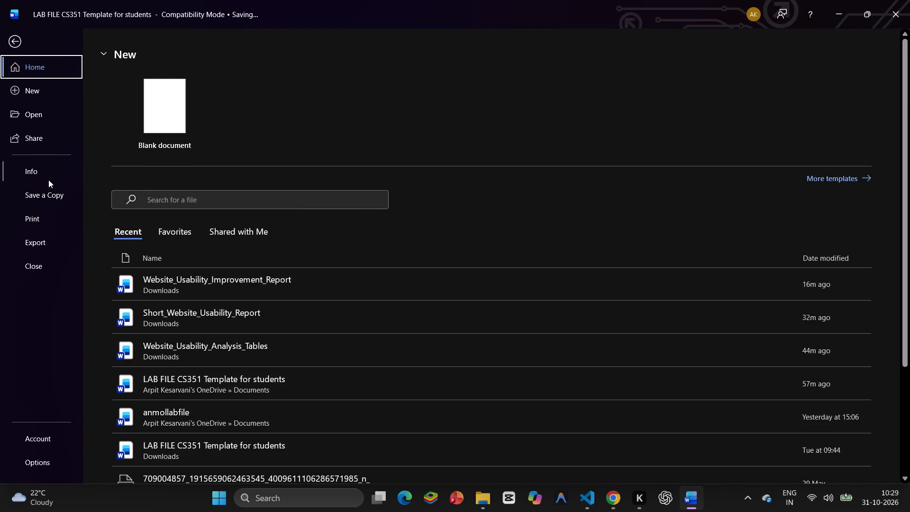
left_click(45, 218)
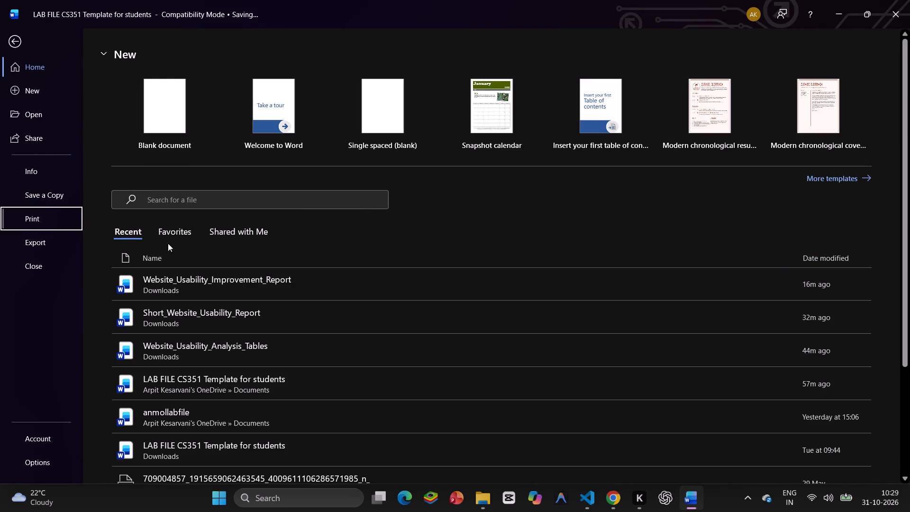
left_click(131, 91)
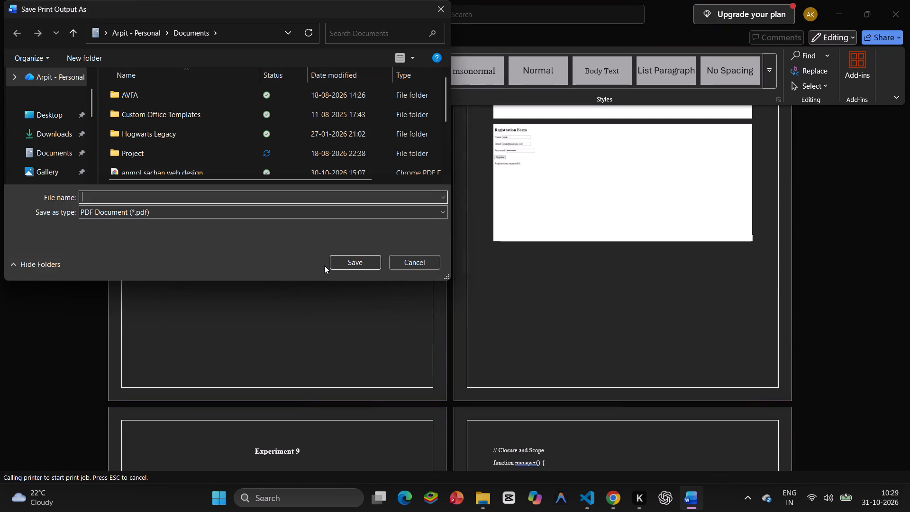
type("Ae")
key("BackSpace")
key("BackSpace")
type("Web")
type("_desi")
type("gn")
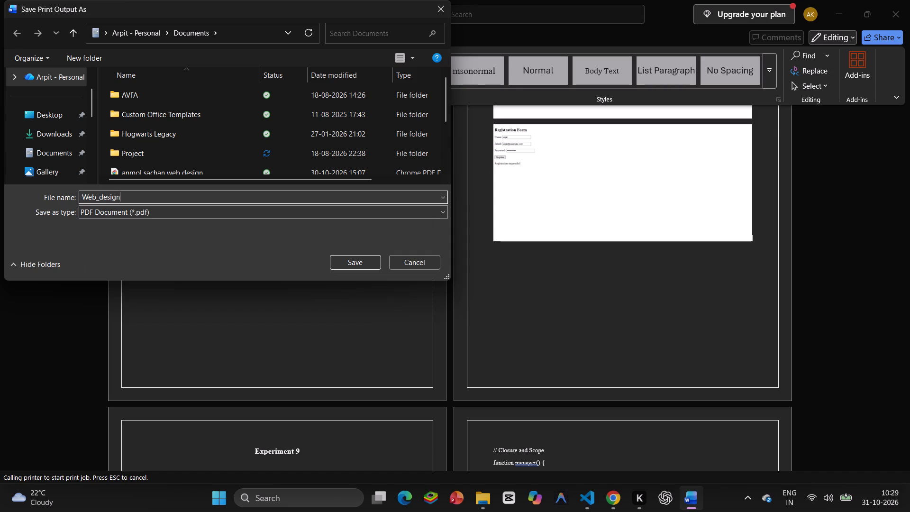
type("_lab")
key("ctrl+BackSpace")
key("ctrl+BackSpace")
key("BackSpace")
key("space")
type("de")
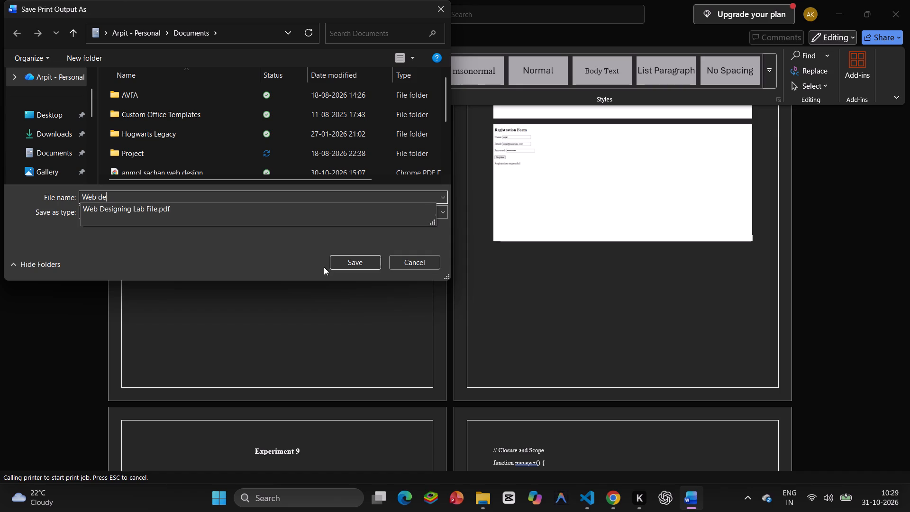
type("sign lab final")
key("space")
key("BackSpace")
key("space")
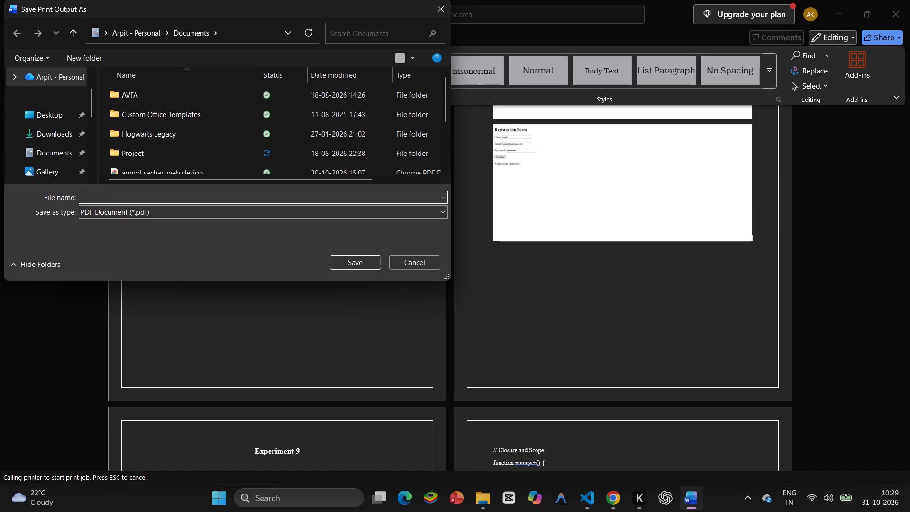
type("print")
left_click(360, 266)
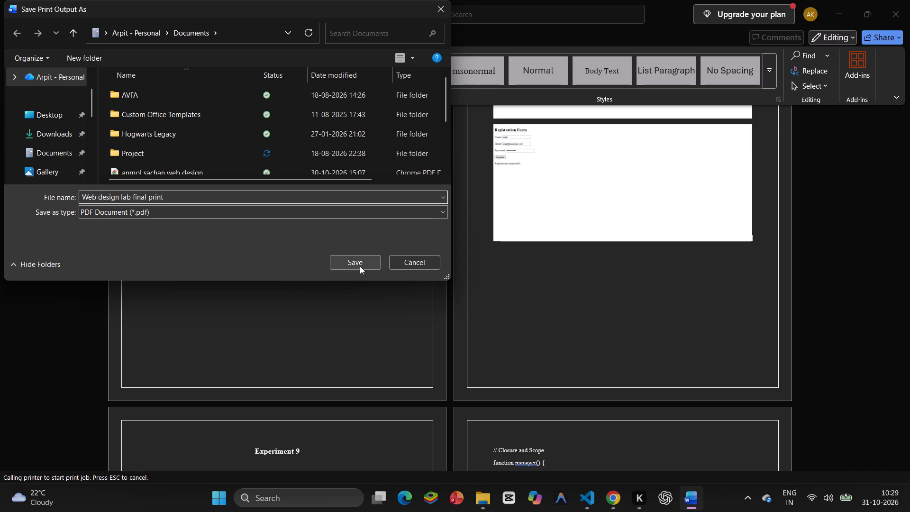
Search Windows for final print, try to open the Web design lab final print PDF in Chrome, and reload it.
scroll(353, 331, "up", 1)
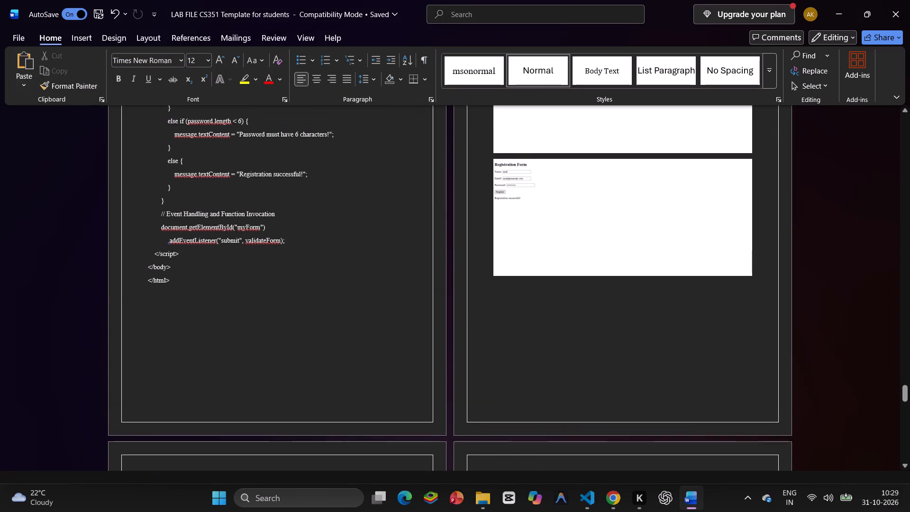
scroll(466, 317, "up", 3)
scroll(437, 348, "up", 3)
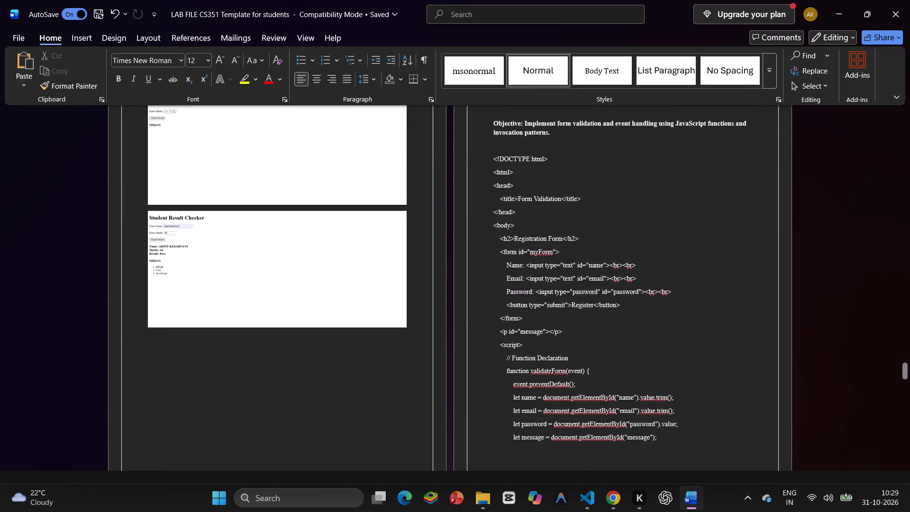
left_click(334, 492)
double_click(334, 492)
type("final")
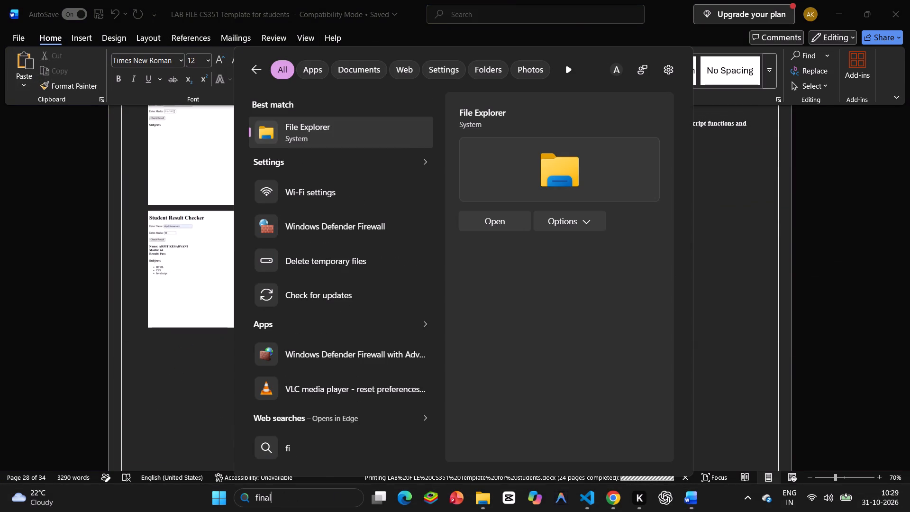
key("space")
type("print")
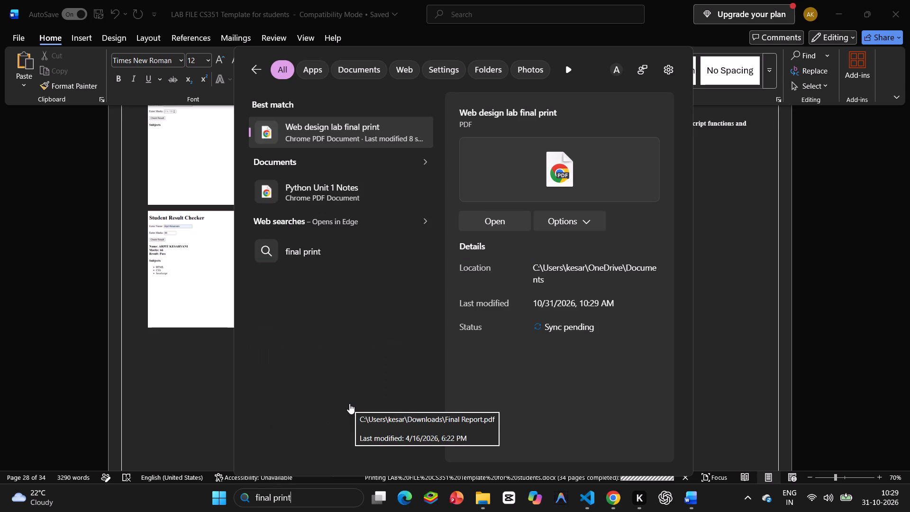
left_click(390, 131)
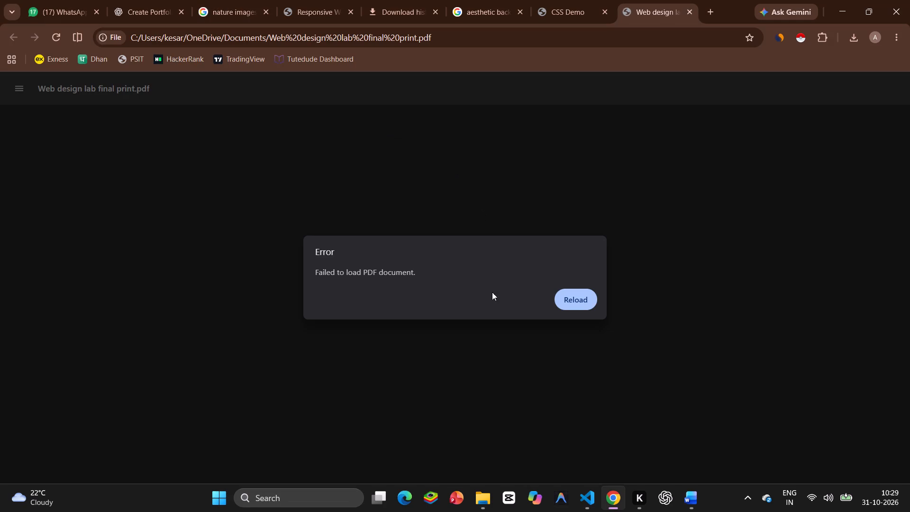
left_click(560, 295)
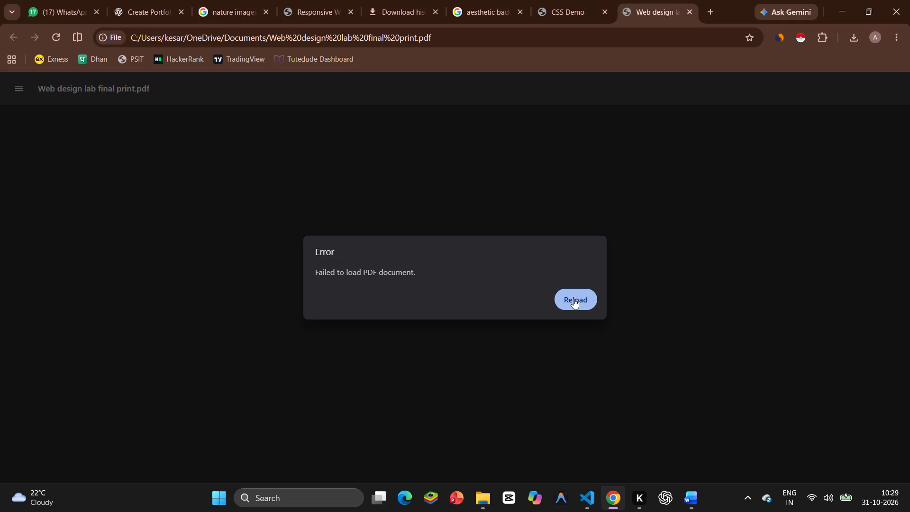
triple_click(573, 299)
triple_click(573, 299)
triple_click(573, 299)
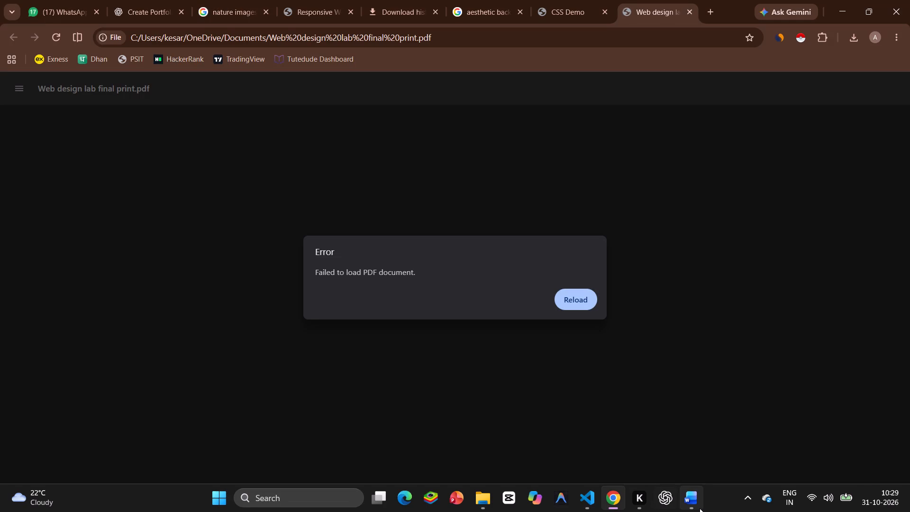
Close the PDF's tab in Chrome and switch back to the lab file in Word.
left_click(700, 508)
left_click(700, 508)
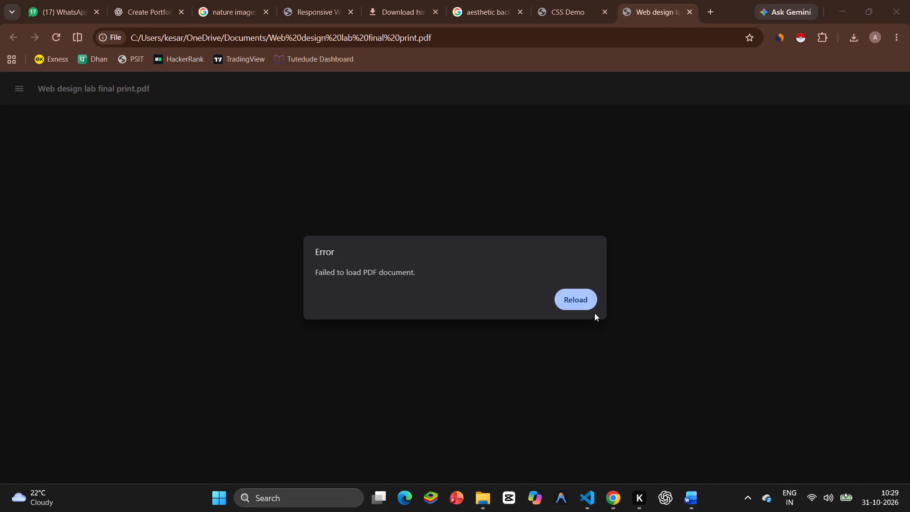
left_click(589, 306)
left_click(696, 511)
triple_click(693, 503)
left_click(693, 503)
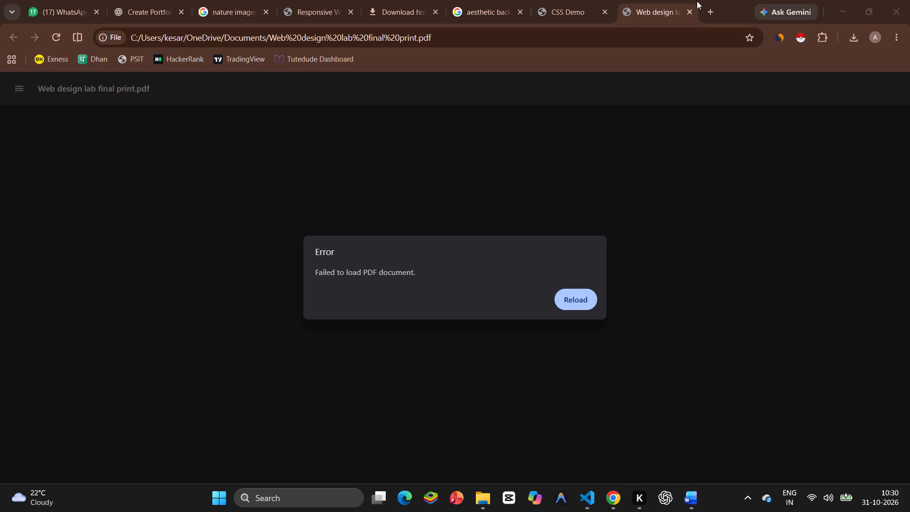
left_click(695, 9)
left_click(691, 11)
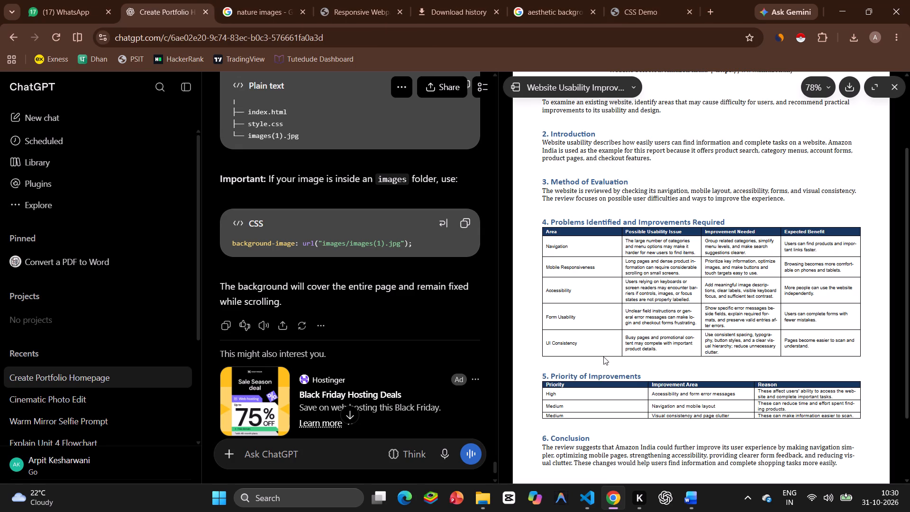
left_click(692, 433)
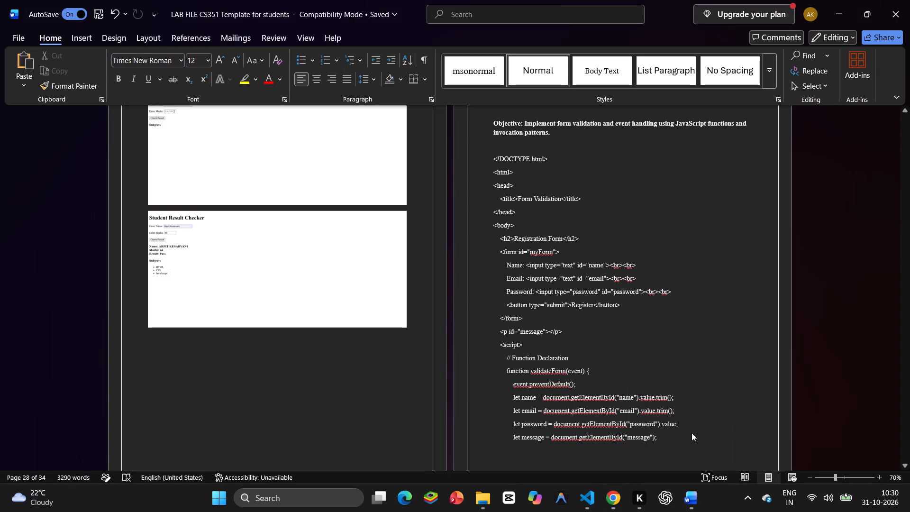
Review the lab file's pages back to the cover, including its Submitted By details and the first front-matter pages.
scroll(565, 305, "up", 12)
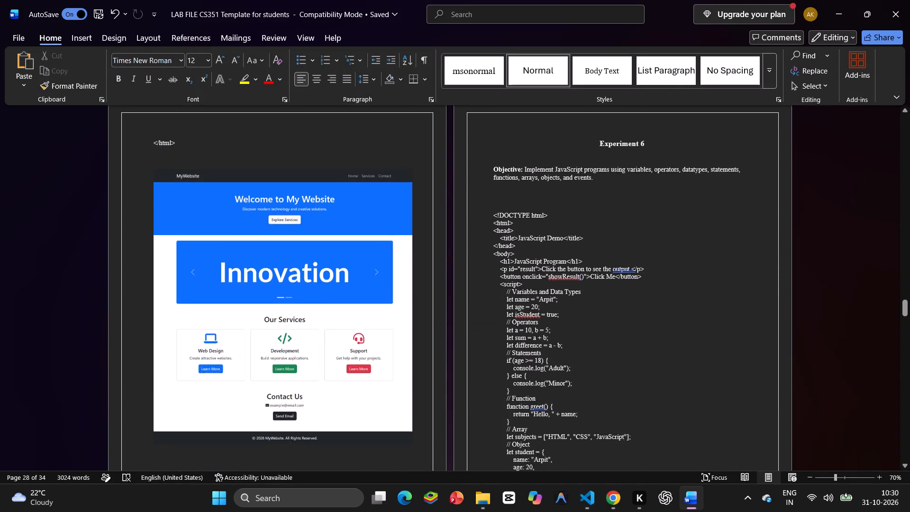
scroll(565, 305, "up", 5)
scroll(565, 305, "up", 20)
scroll(565, 305, "up", 20)
scroll(565, 305, "up", 20)
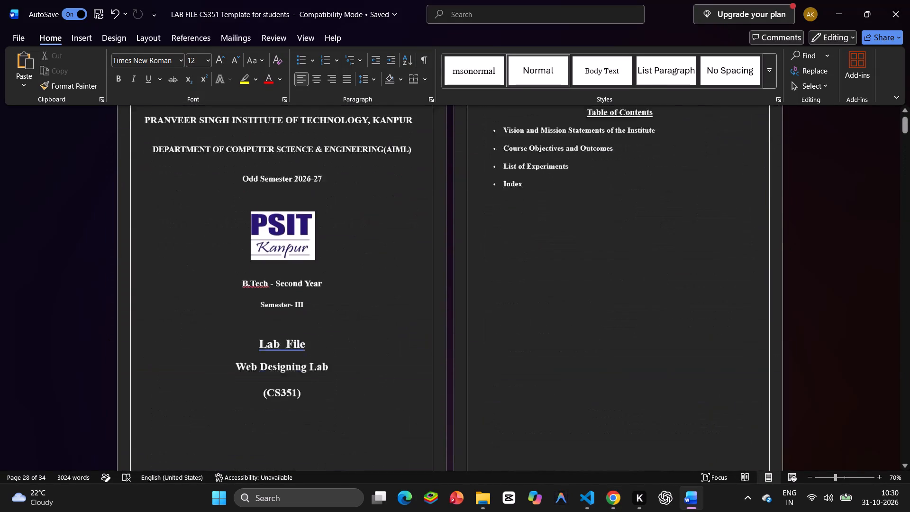
scroll(396, 209, "up", 15)
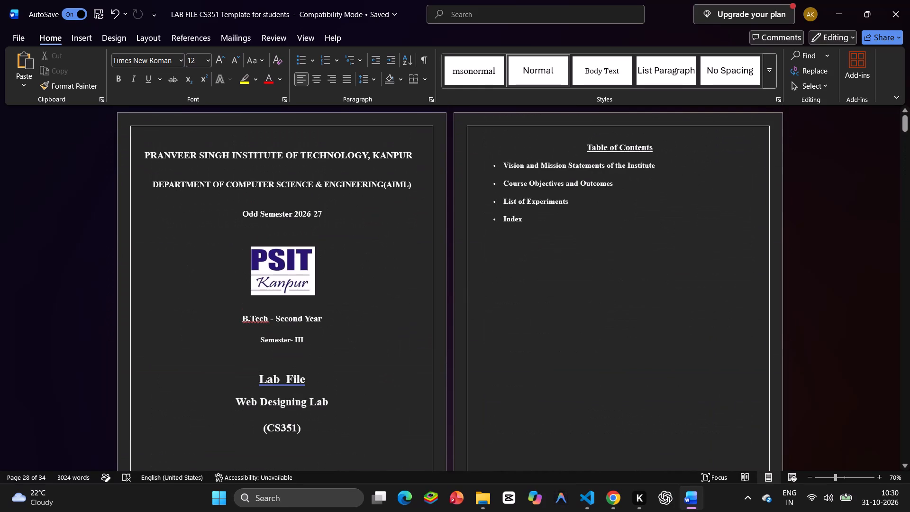
scroll(191, 236, "down", 2)
scroll(332, 300, "down", 2)
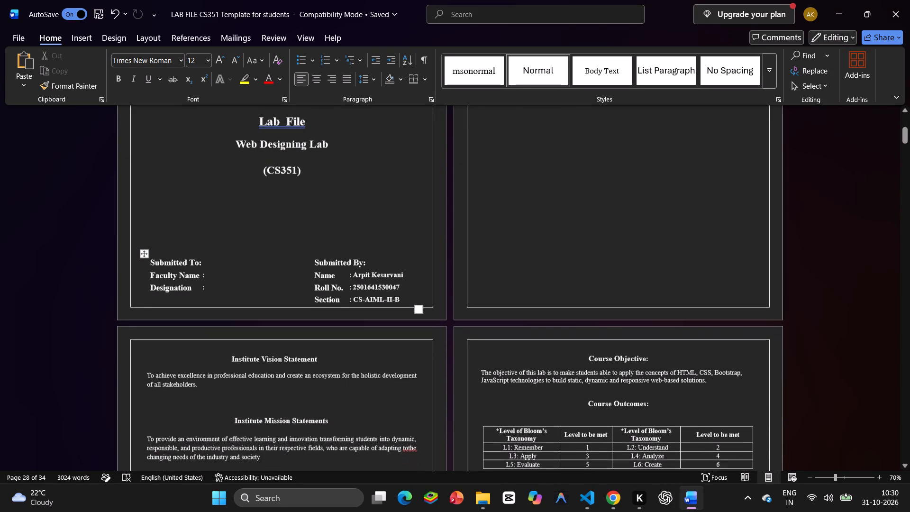
scroll(332, 300, "down", 3)
scroll(332, 300, "up", 1)
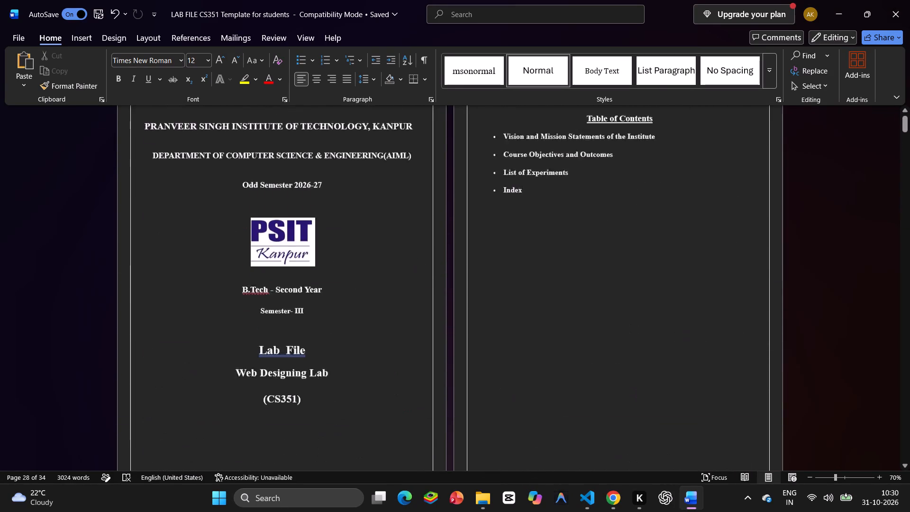
left_click(29, 36)
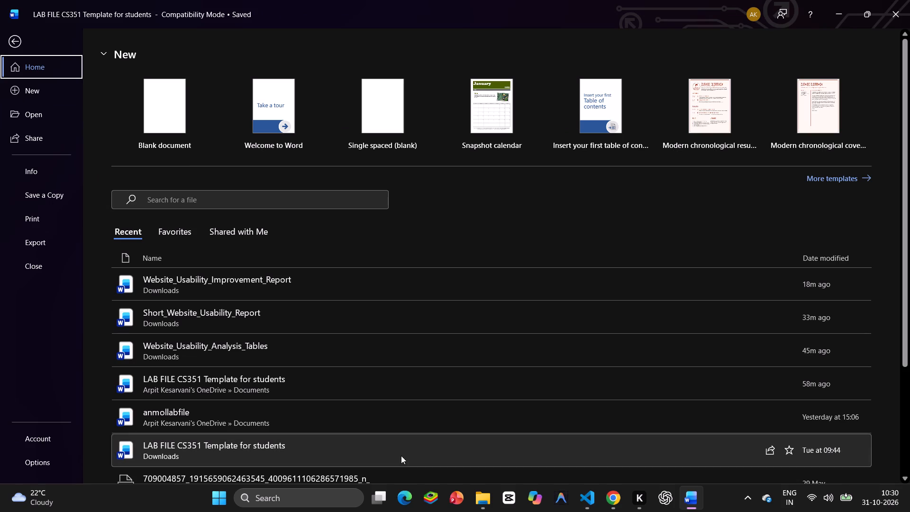
Search Windows for web, open the Web design lab final print PDF in Chrome, and view its cover page.
left_click(332, 492)
type("web")
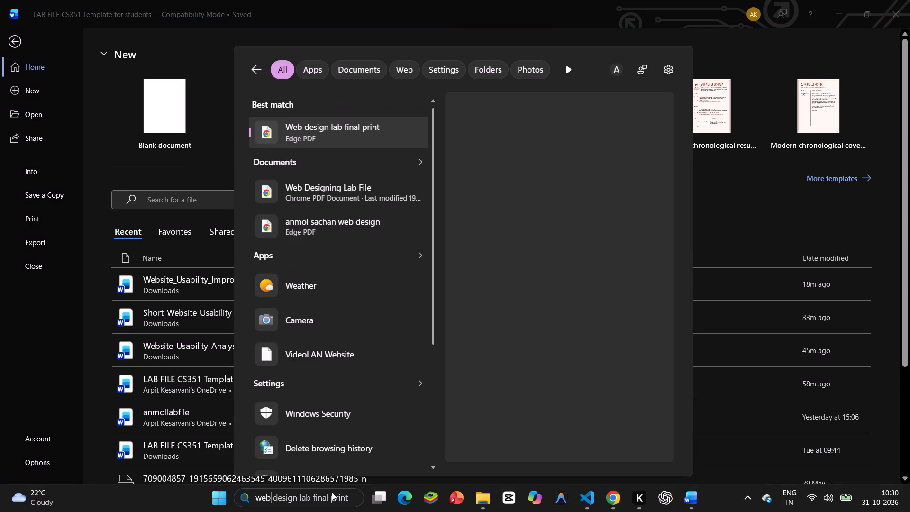
left_click(347, 128)
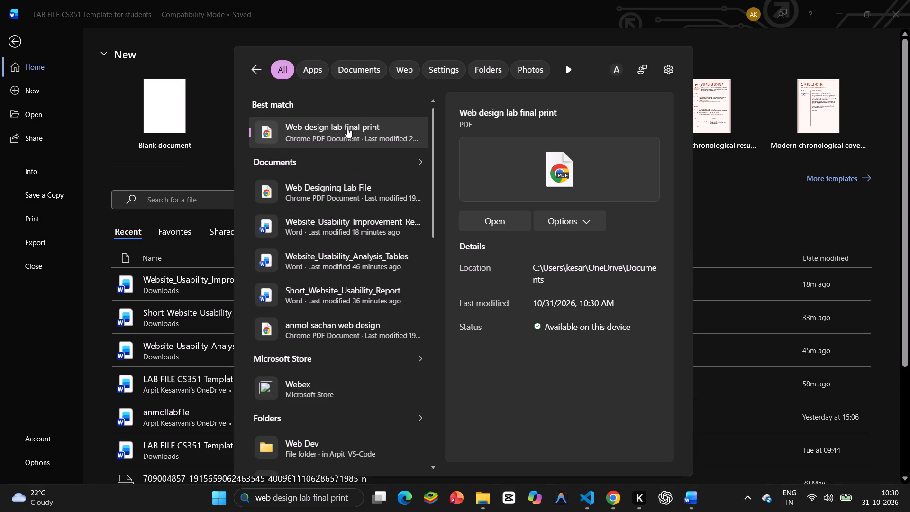
scroll(489, 283, "down", 8)
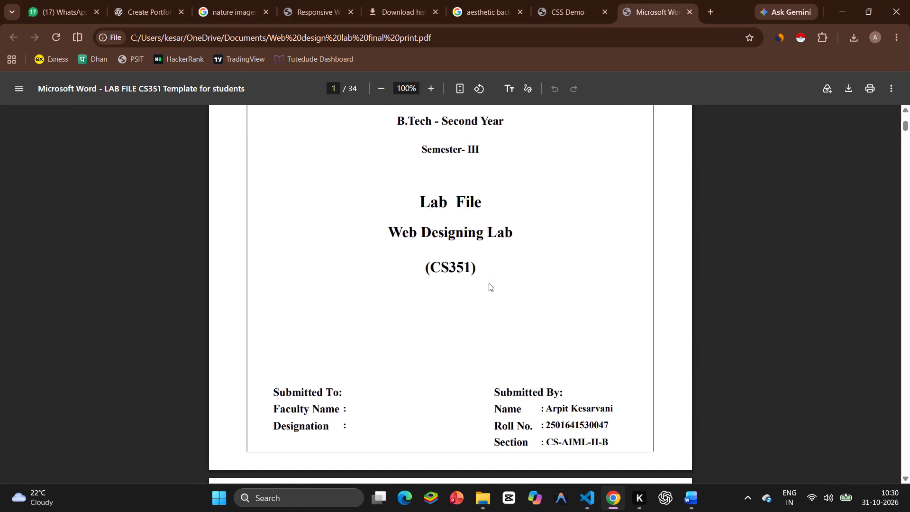
Review the exported lab file PDF from the cover through the experiment list and code pages to the closing usability report.
scroll(489, 283, "down", 20)
scroll(489, 283, "down", 6)
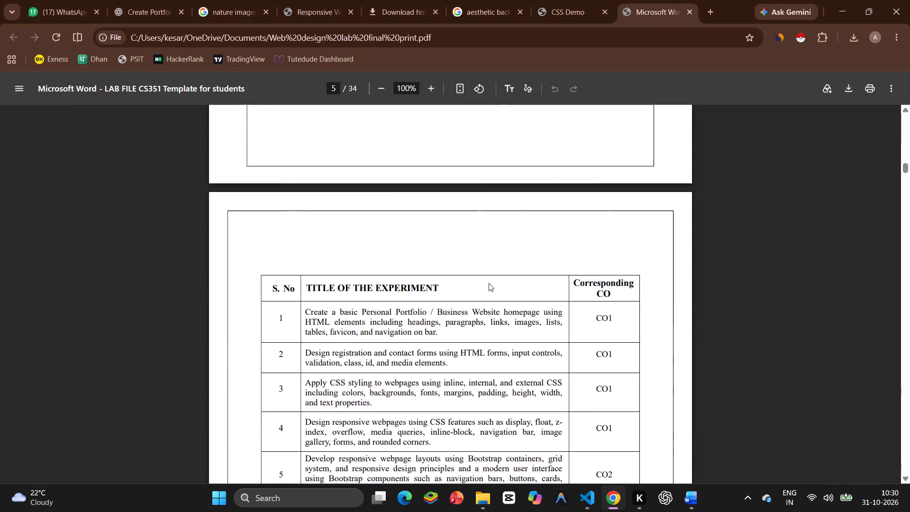
scroll(489, 283, "down", 20)
scroll(489, 283, "down", 6)
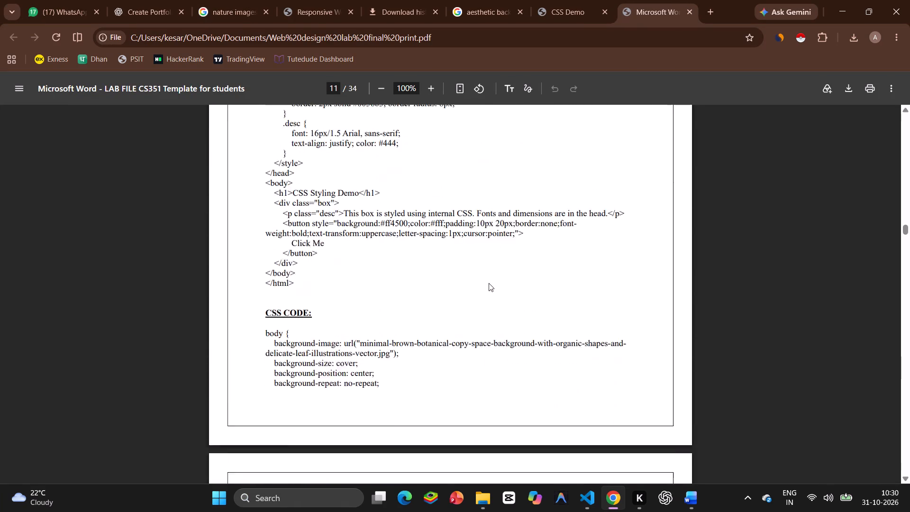
scroll(489, 283, "down", 20)
scroll(489, 283, "down", 6)
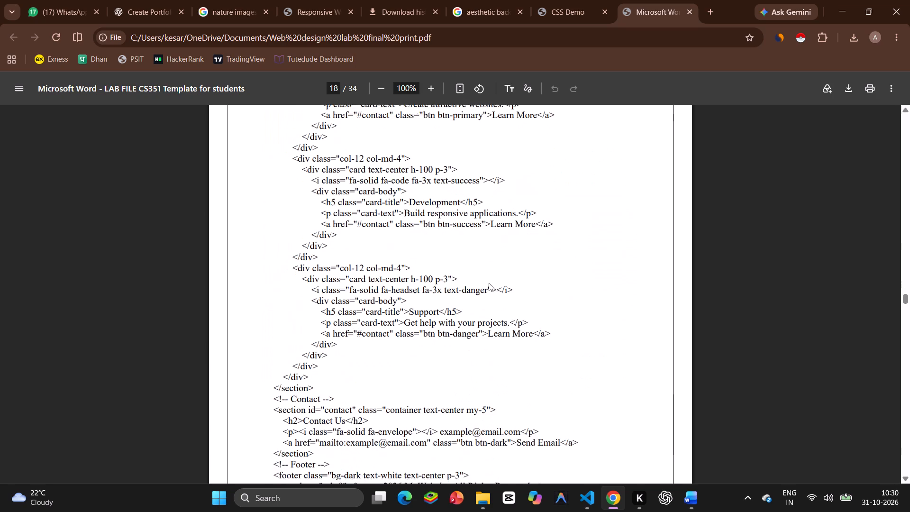
scroll(489, 283, "down", 20)
scroll(489, 283, "down", 6)
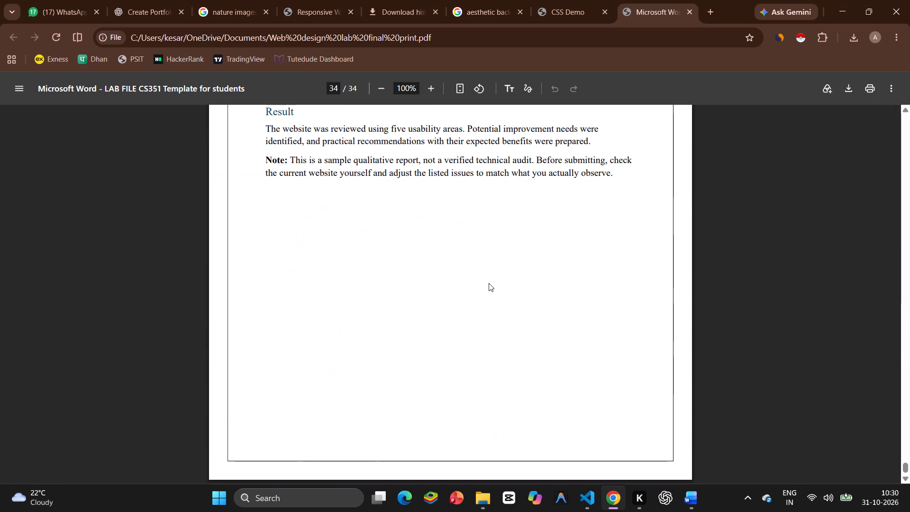
scroll(489, 283, "down", 14)
scroll(489, 283, "up", 12)
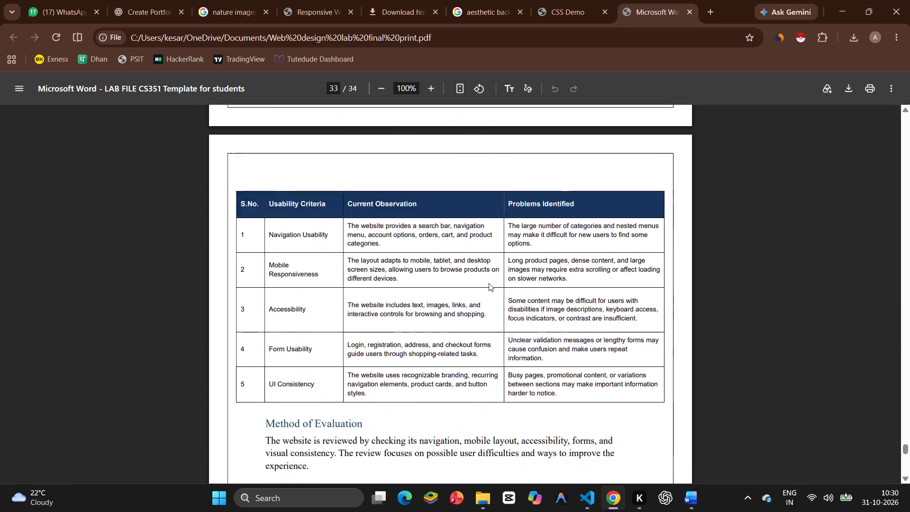
scroll(489, 283, "up", 8)
scroll(489, 283, "down", 20)
scroll(489, 283, "down", 3)
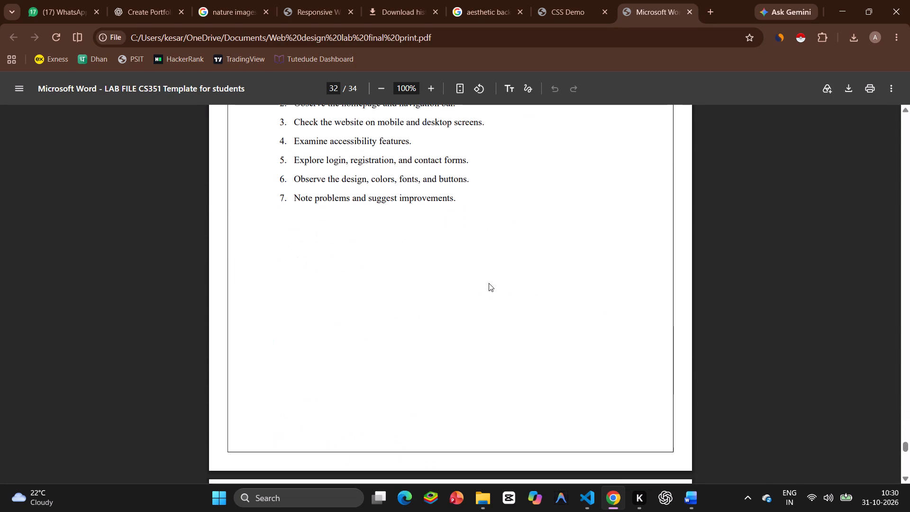
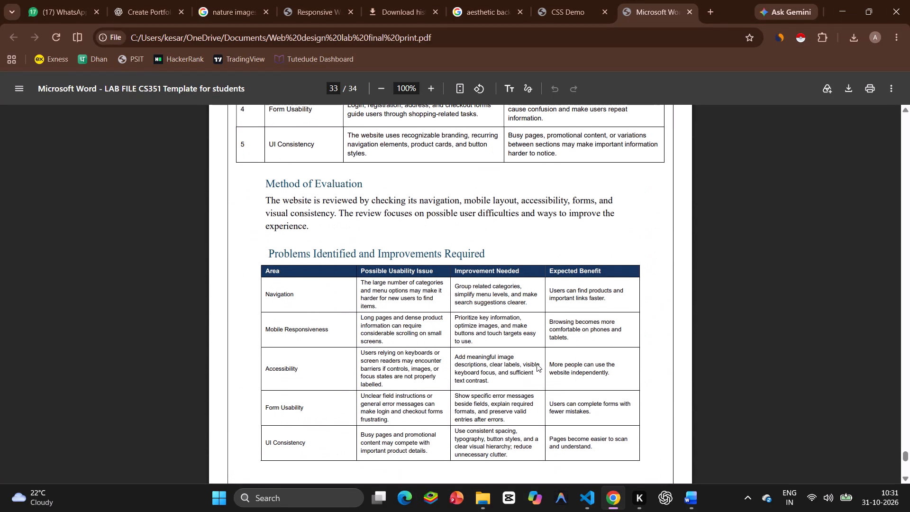
Continue reviewing the PDF's usability report from the Problems Identified and Improvements Required table to the Priority of Improvements section.
scroll(537, 364, "down", 1)
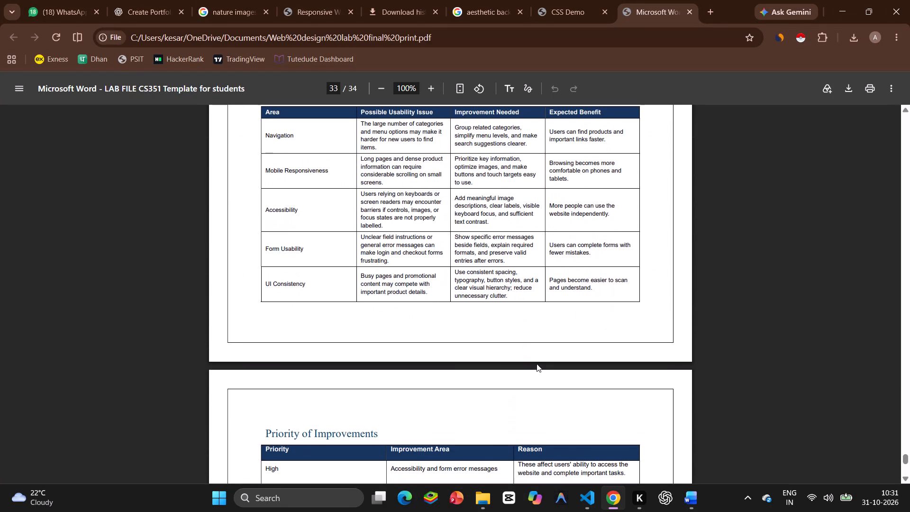
Finish reviewing the PDF's usability report with the Priority of Improvements table and the Conclusion on the last page.
scroll(537, 364, "down", 1)
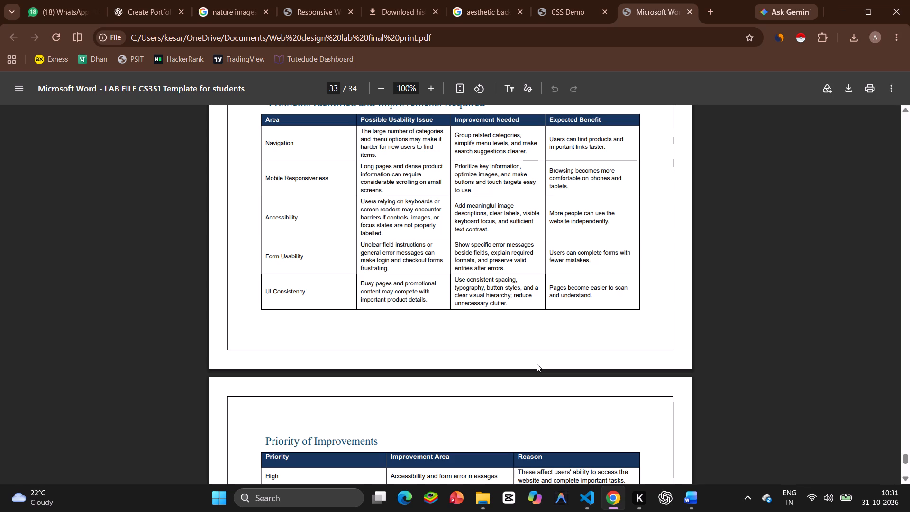
scroll(537, 364, "down", 3)
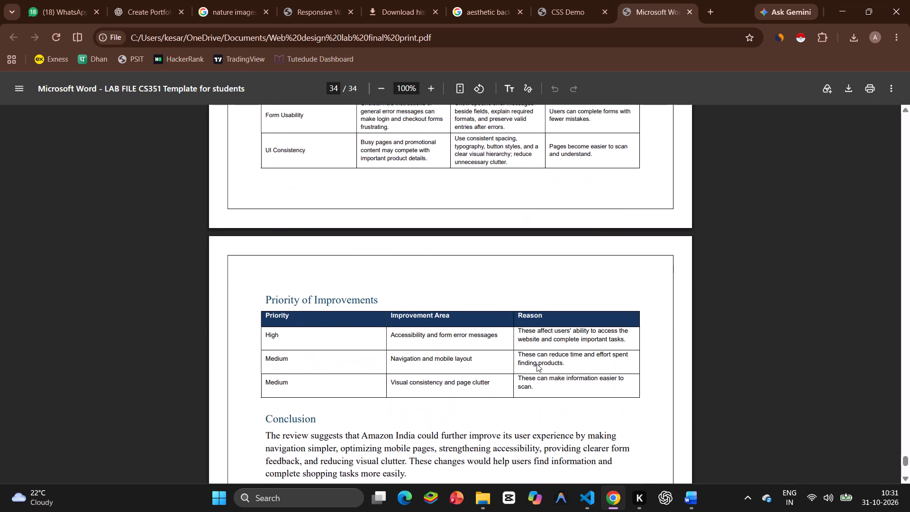